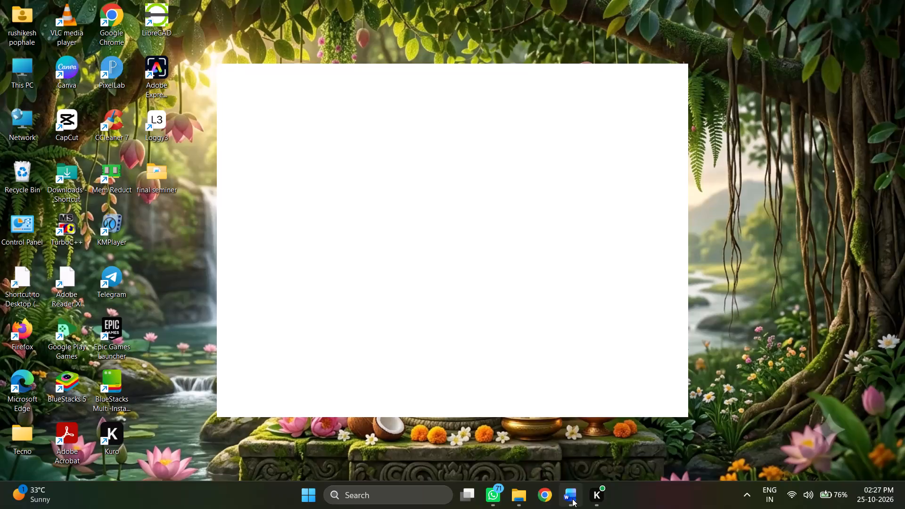
Switch to Word and save the document "aebs_seminar_report_last final 1docx (1).docx".
click(572, 499)
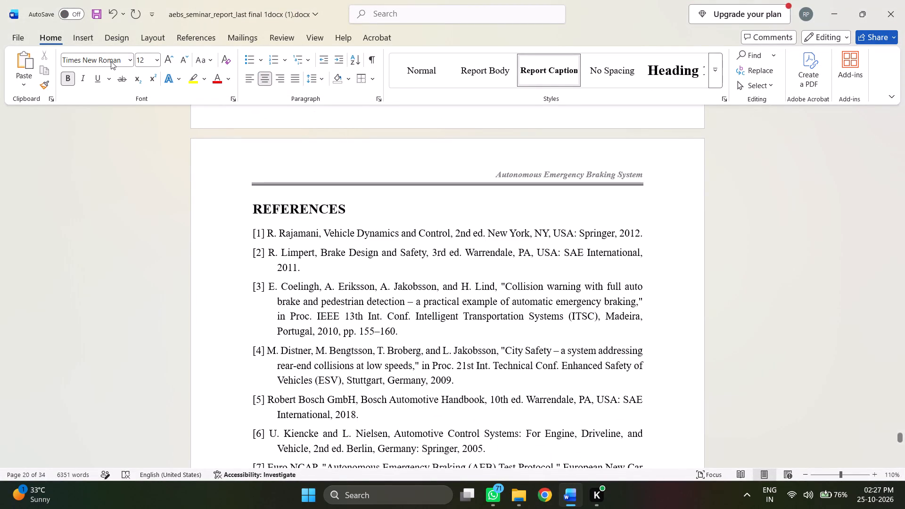
click(91, 15)
click(91, 15)
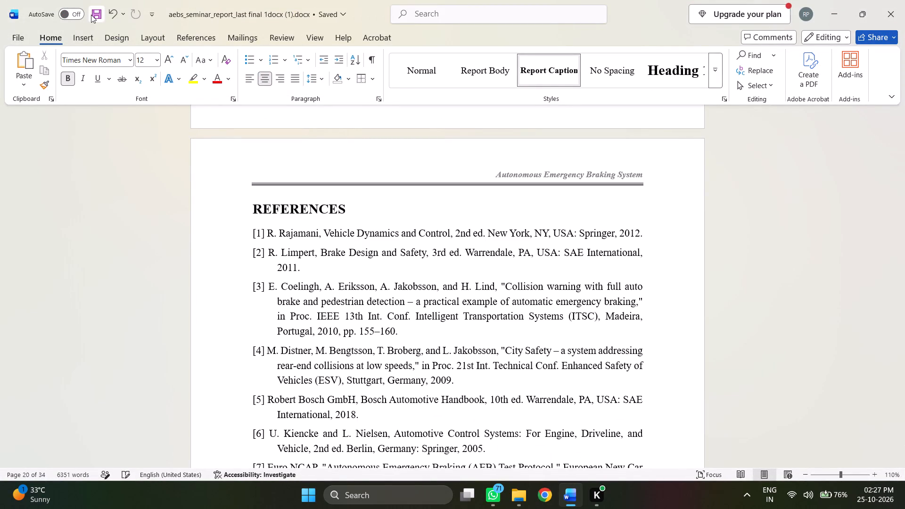
click(91, 15)
double_click(91, 15)
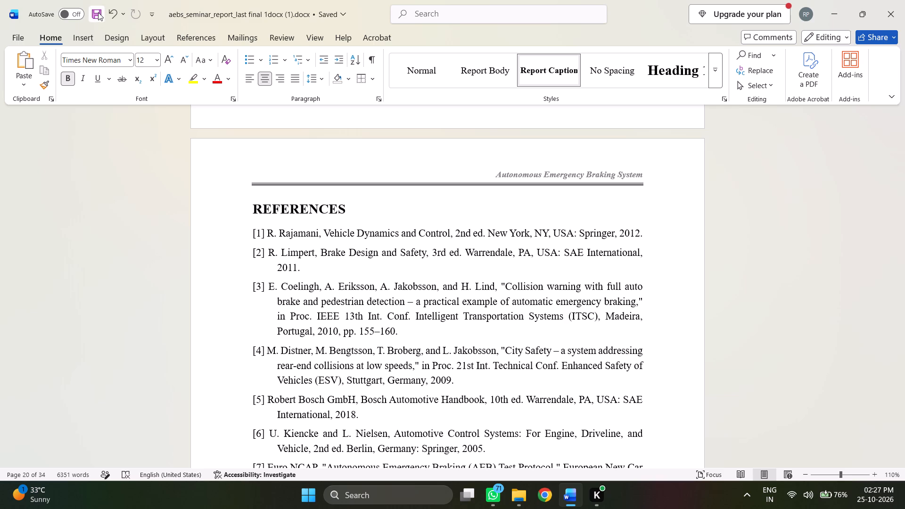
double_click(98, 12)
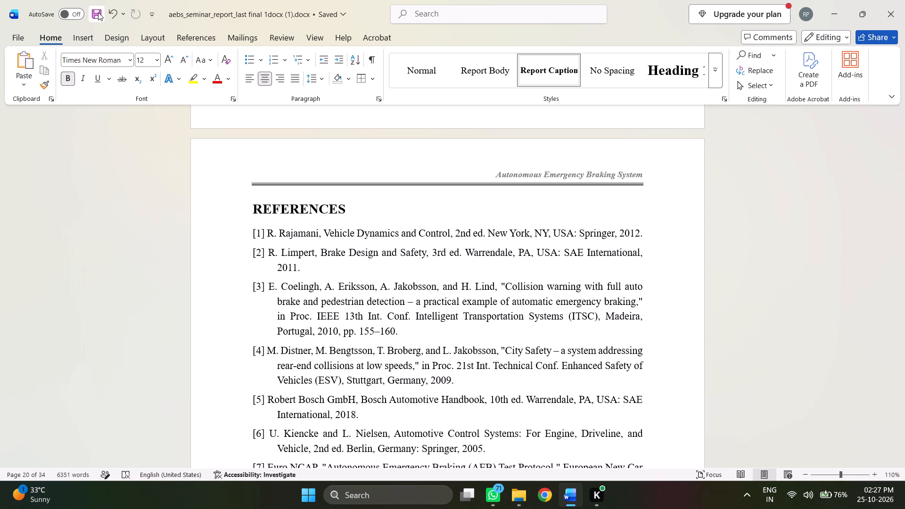
double_click(98, 12)
Switch to File Explorer and view the files in the "final seminer" folder.
click(526, 497)
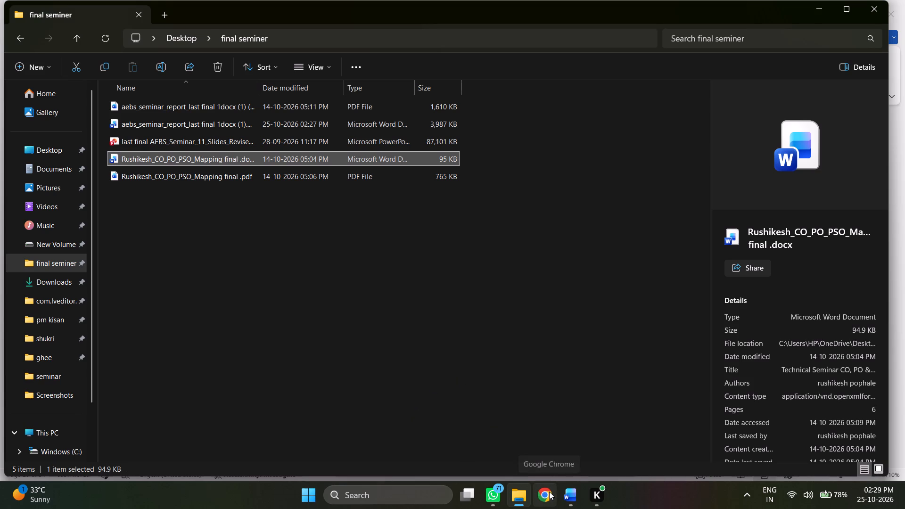
Switch to Chrome and search Google for "word to pdf" using the earlier search suggestion.
click(549, 492)
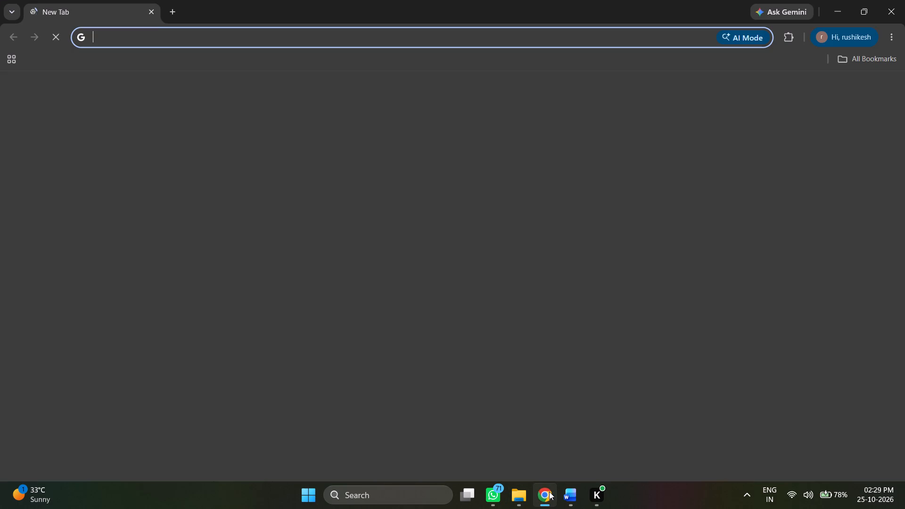
click(450, 237)
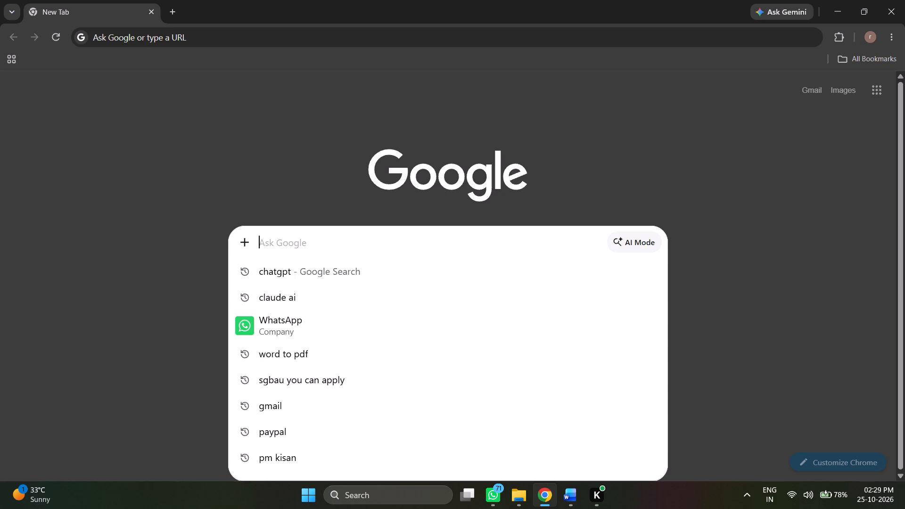
click(366, 359)
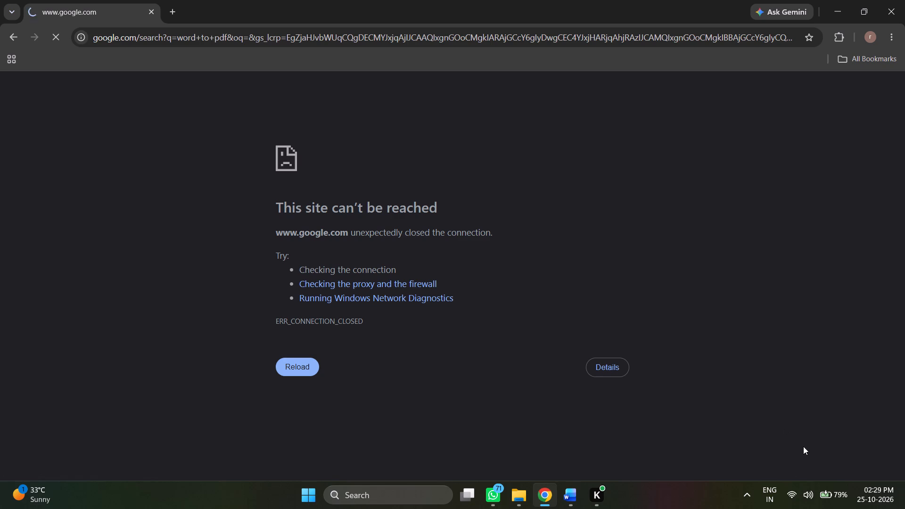
Check the computer's Wi-Fi connection in the system quick settings, then dismiss them.
click(793, 492)
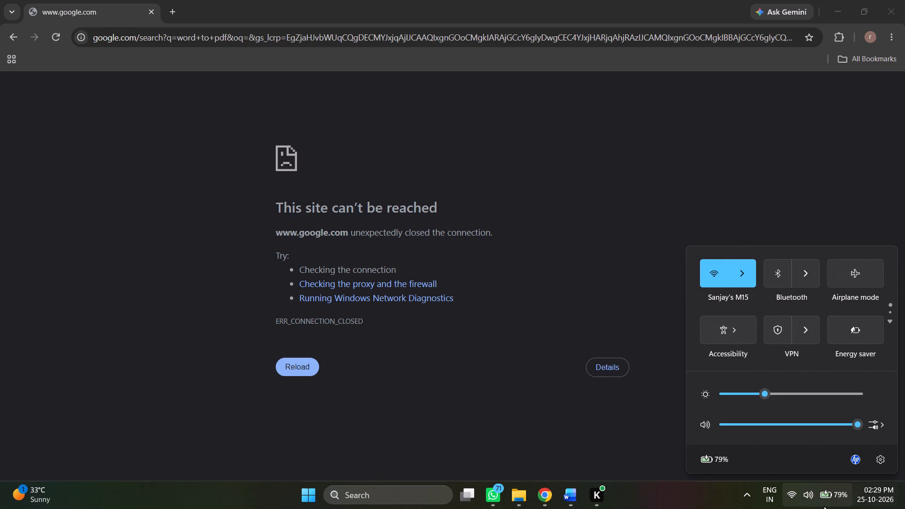
click(364, 398)
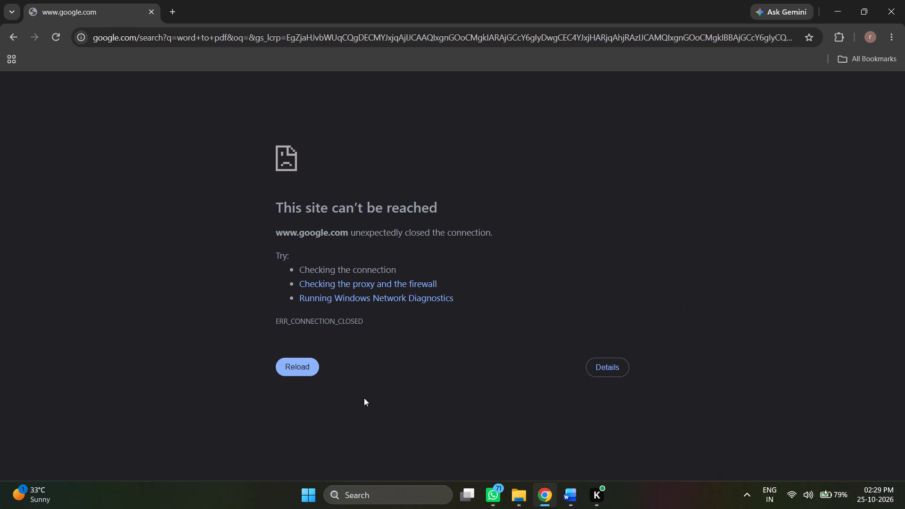
Open the iLovePDF "Convert Word to PDF" page from the search results.
click(199, 148)
scroll(148, 167, down, 1)
scroll(148, 167, right, 1)
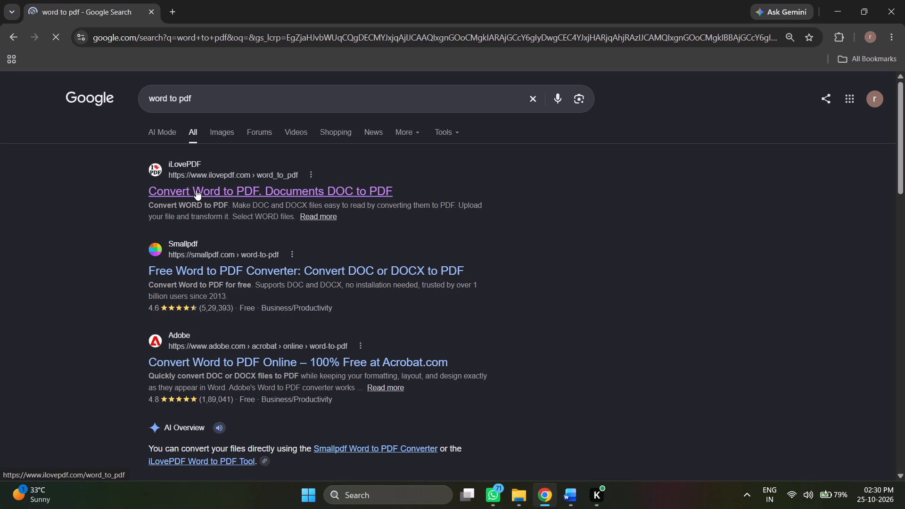
click(196, 190)
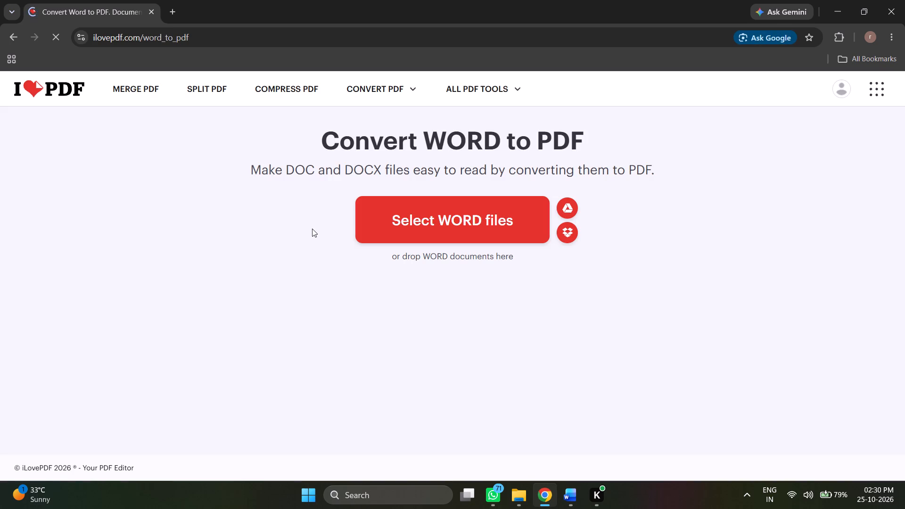
Upload "aebs_seminar_report_last final 1docx (1).docx" from the Desktop's "final seminer" folder to the converter.
click(389, 226)
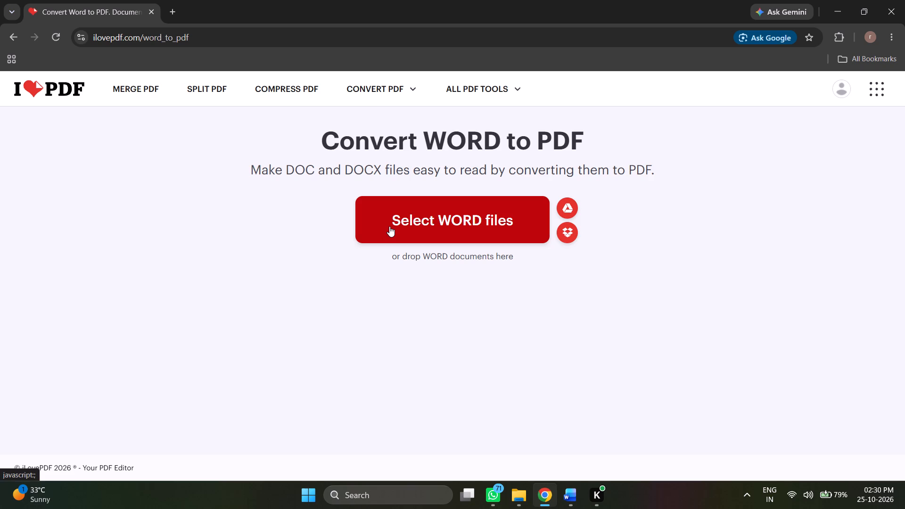
click(389, 226)
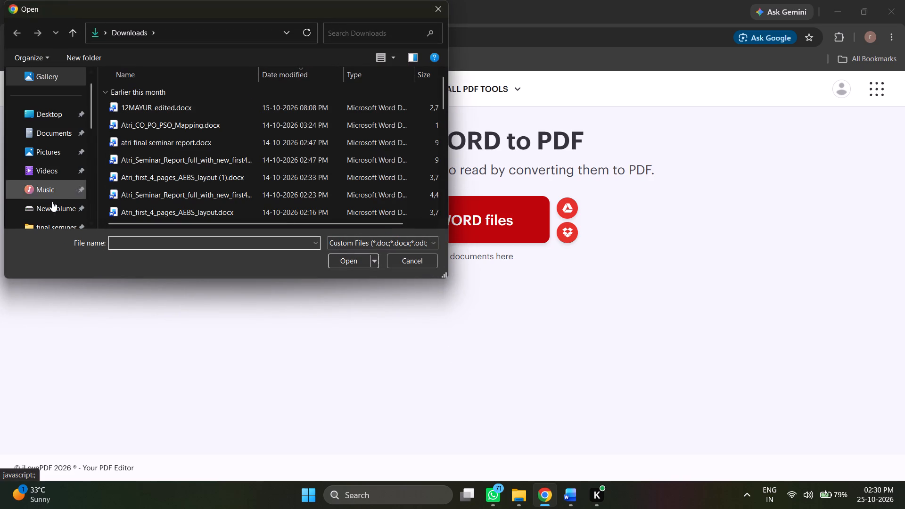
click(55, 220)
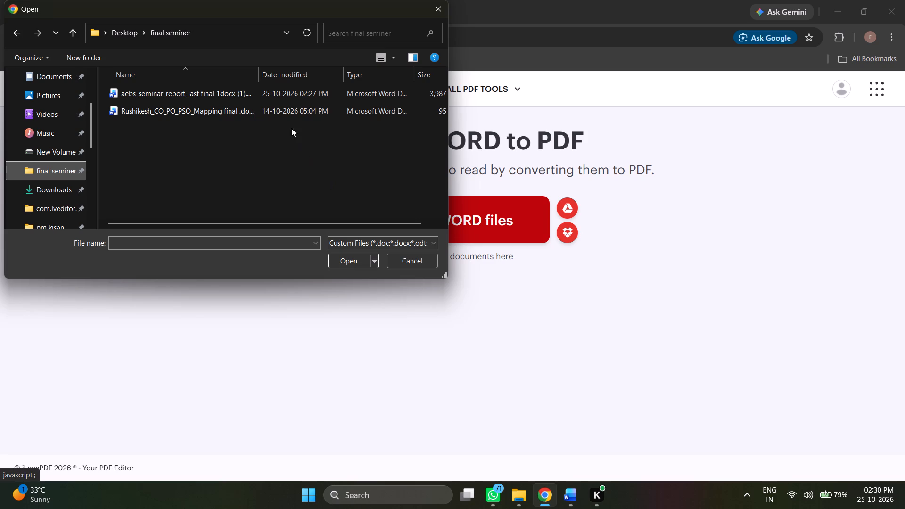
click(273, 92)
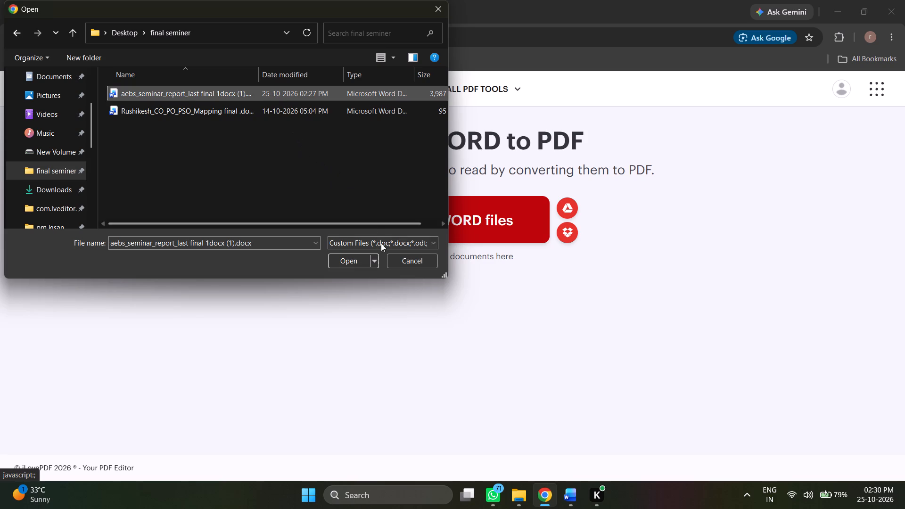
click(351, 261)
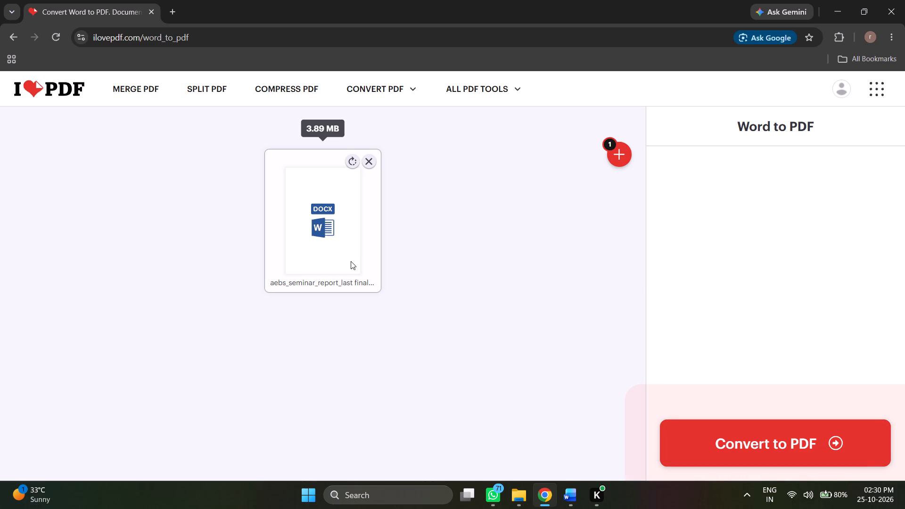
Convert the uploaded seminar report to PDF.
click(112, 396)
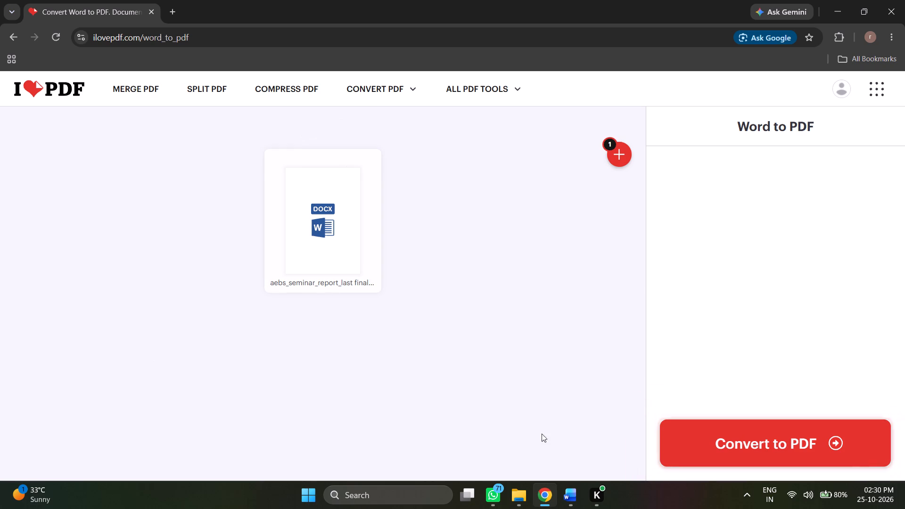
click(721, 442)
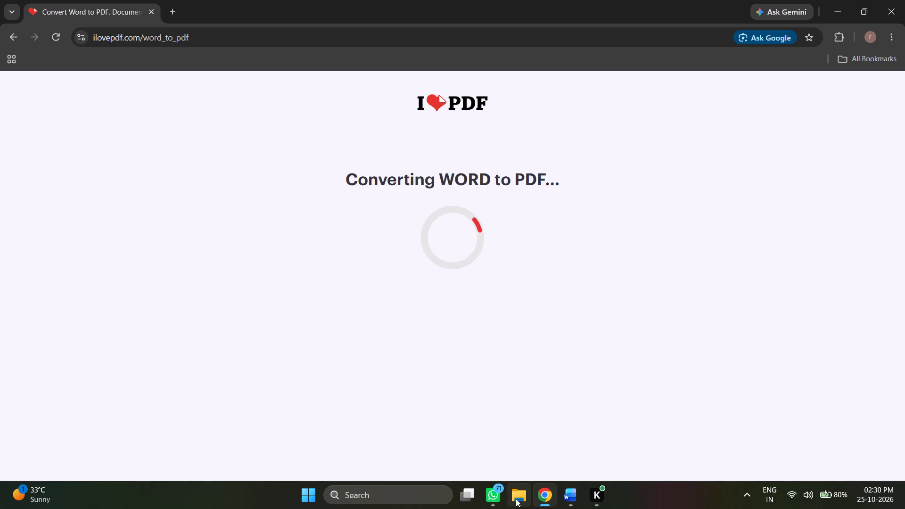
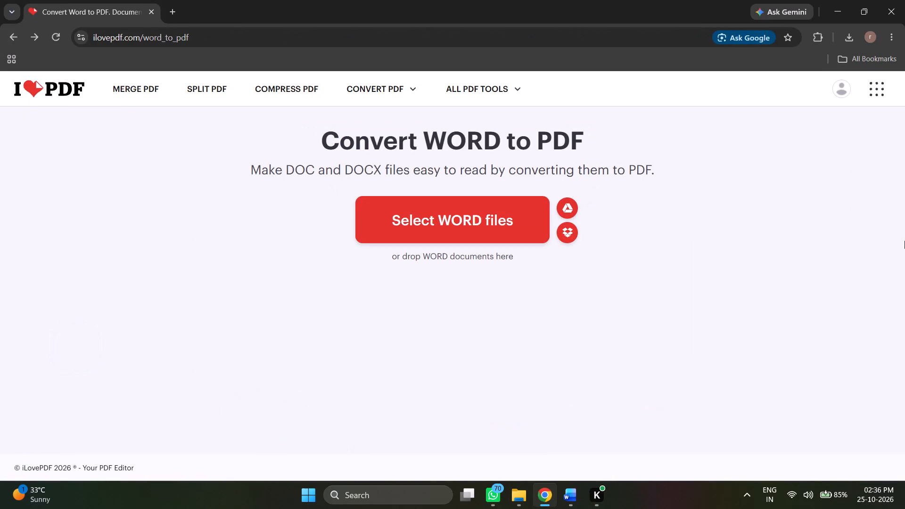
Open the converted report "aebs_seminar_report_last final 1docx (1) (1).pdf" from the recent downloads.
click(858, 34)
double_click(751, 96)
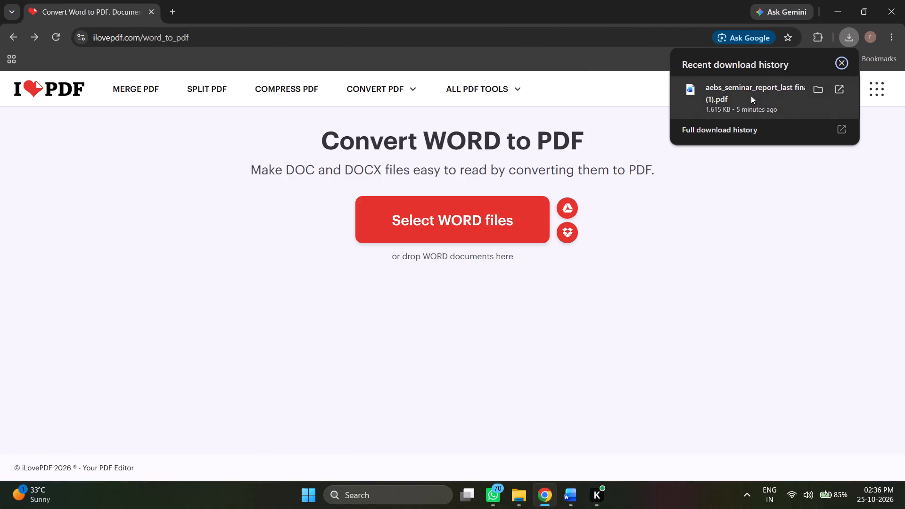
Review the PDF's front pages from the Vision and Mission page through the certificate, acknowledgement, abstract and contents to the list of figures.
scroll(323, 282, down, 6)
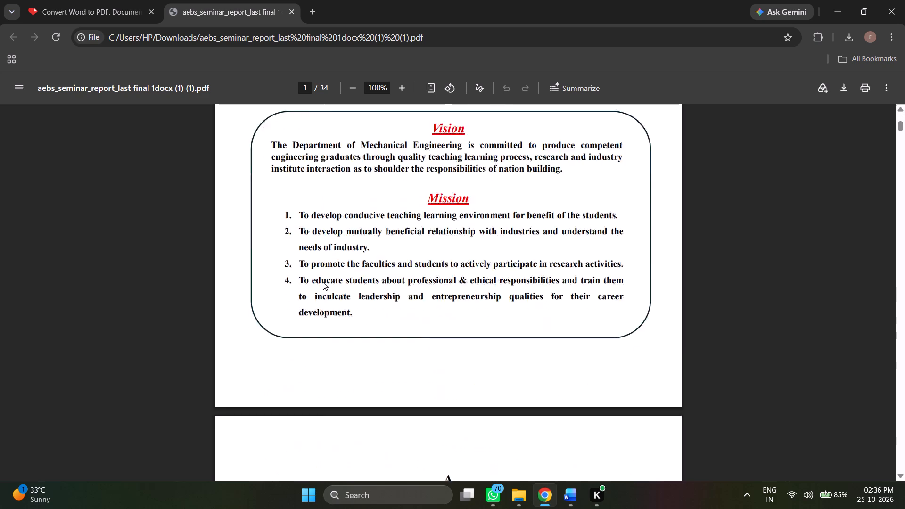
scroll(323, 282, right, 3)
scroll(323, 282, down, 4)
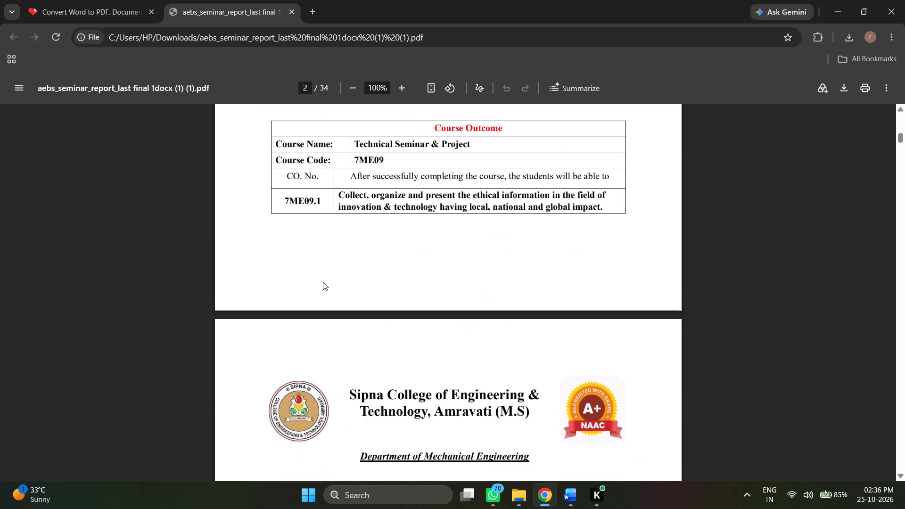
scroll(323, 282, right, 3)
scroll(323, 282, down, 3)
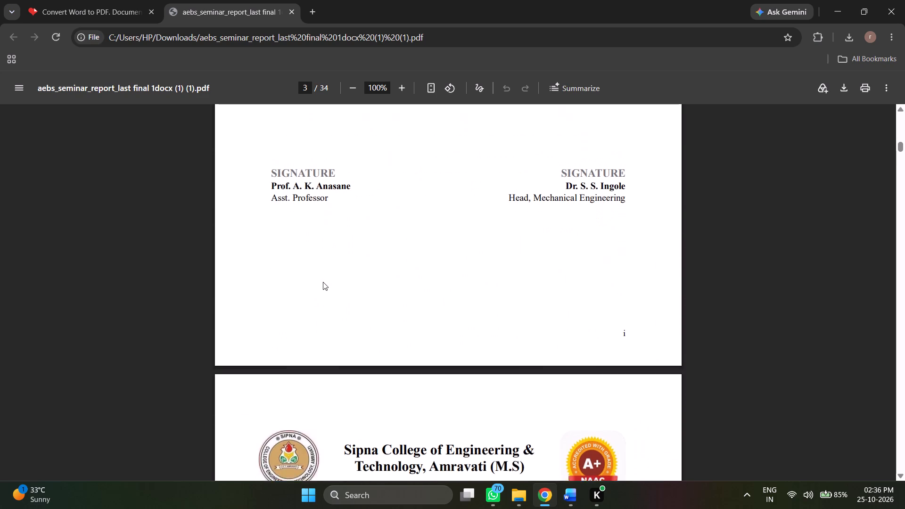
scroll(323, 282, down, 6)
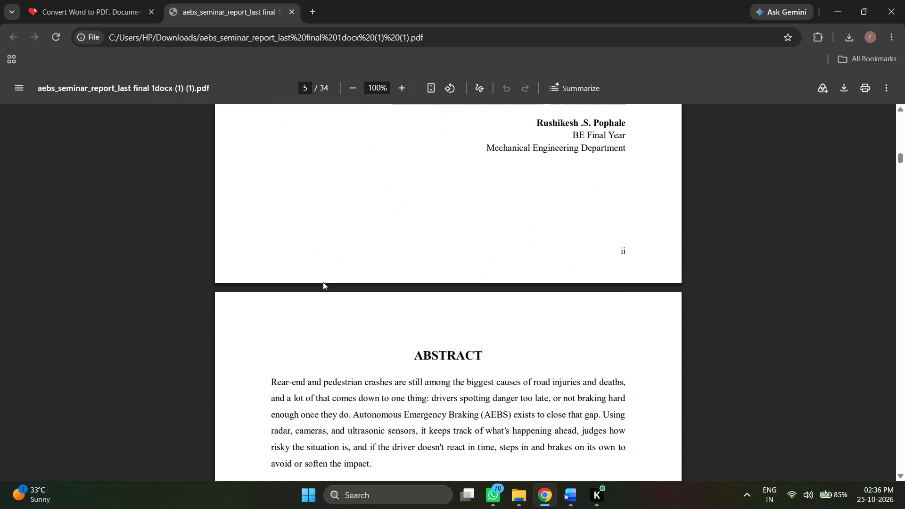
scroll(323, 282, down, 3)
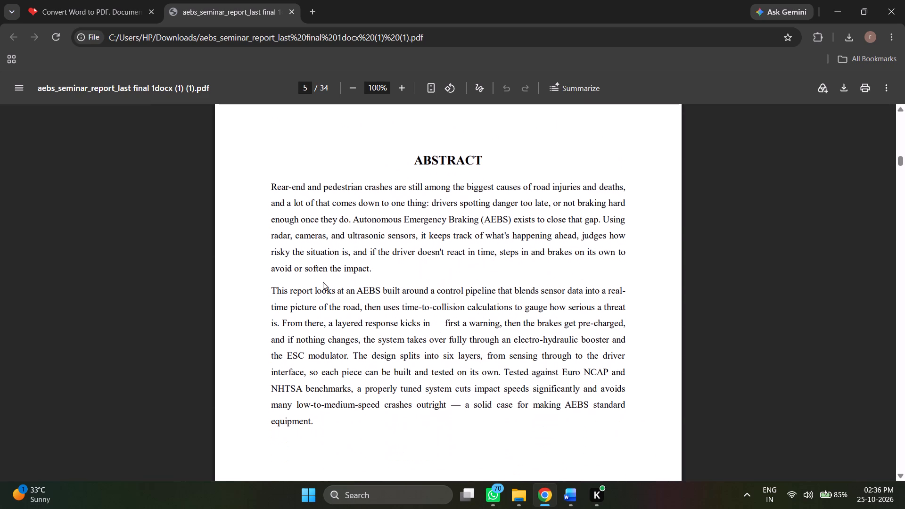
scroll(323, 282, down, 8)
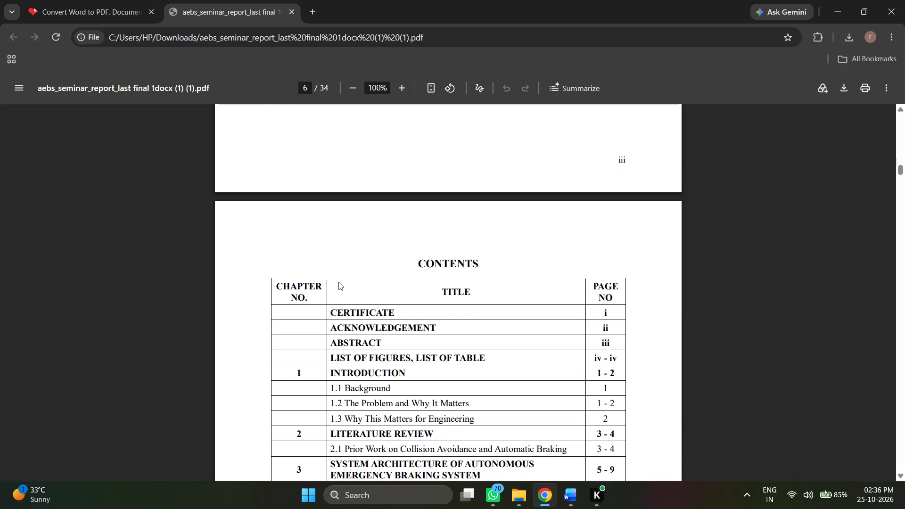
scroll(417, 271, down, 1)
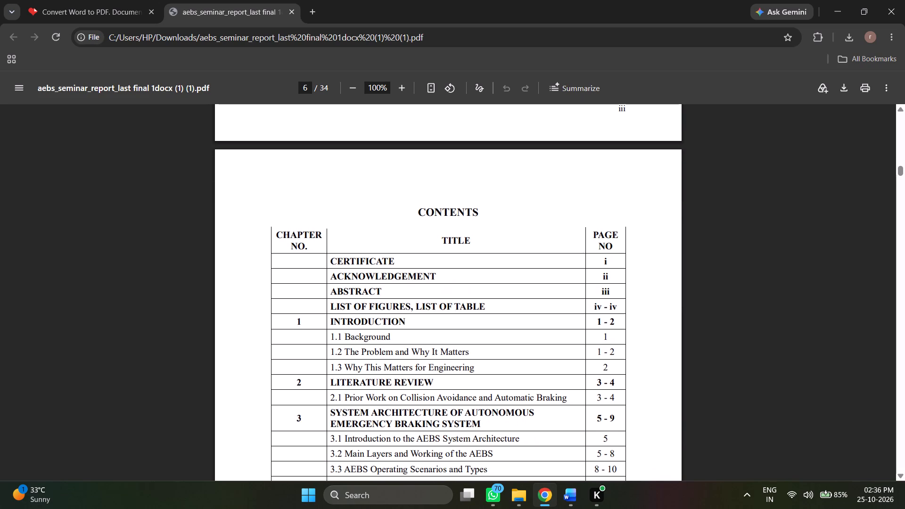
scroll(417, 271, down, 5)
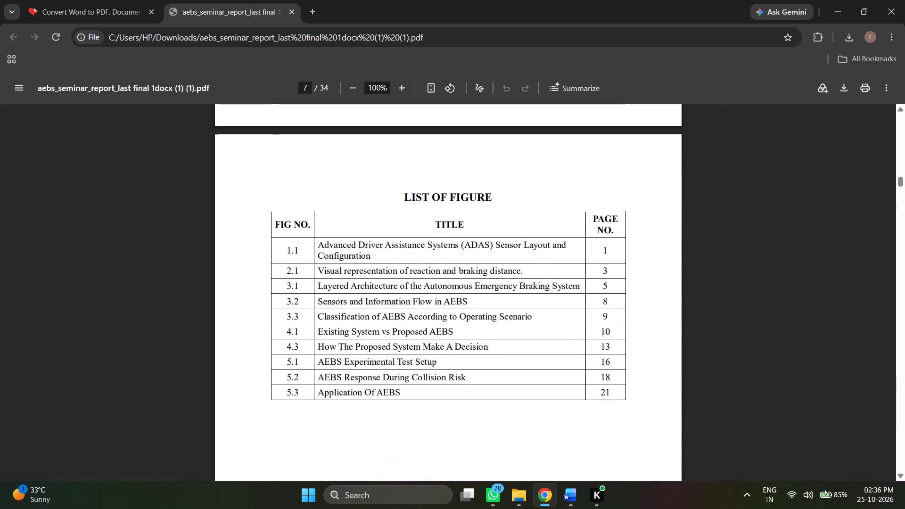
Go back to the abstract and recheck the contents, list of figures and list of tables pages.
scroll(417, 271, up, 1)
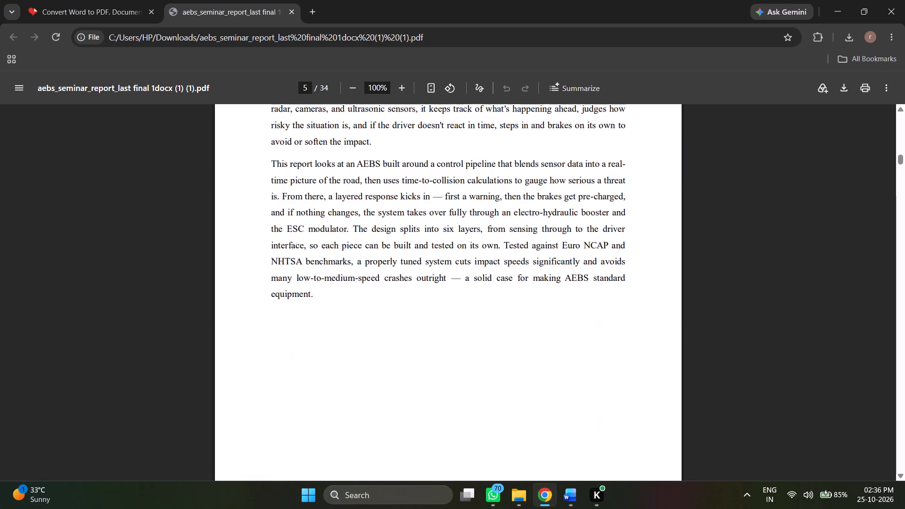
scroll(417, 271, up, 1)
scroll(417, 271, down, 6)
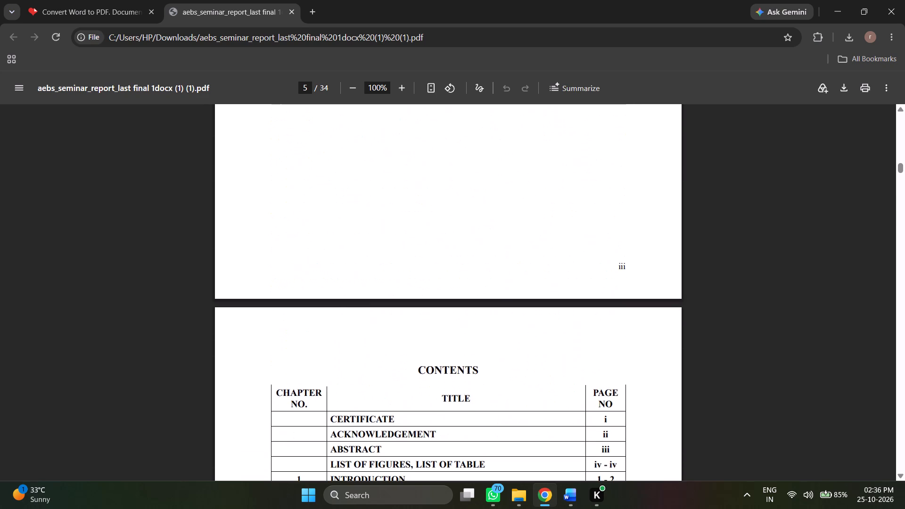
scroll(417, 271, down, 2)
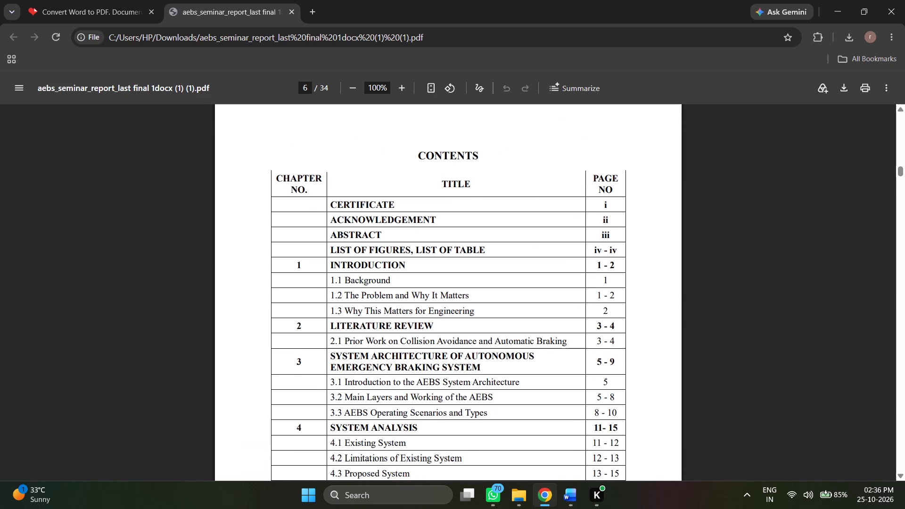
scroll(417, 271, down, 5)
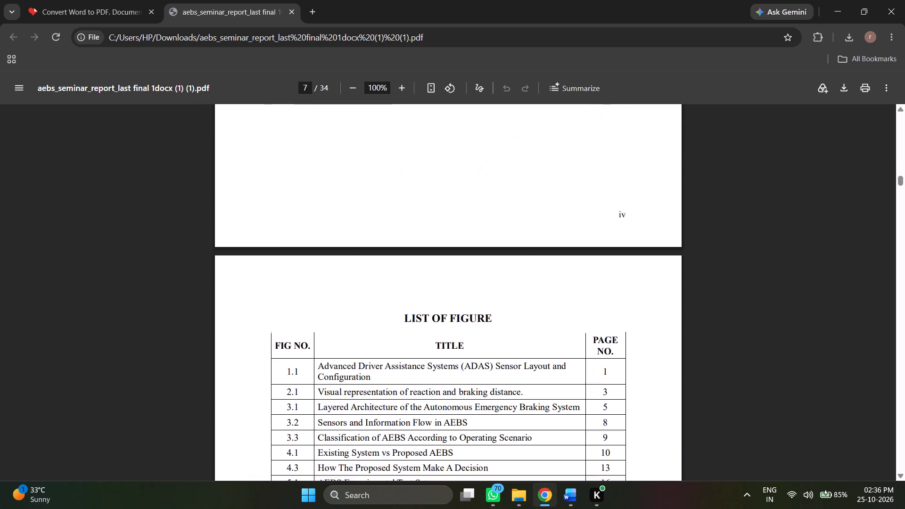
scroll(417, 271, down, 7)
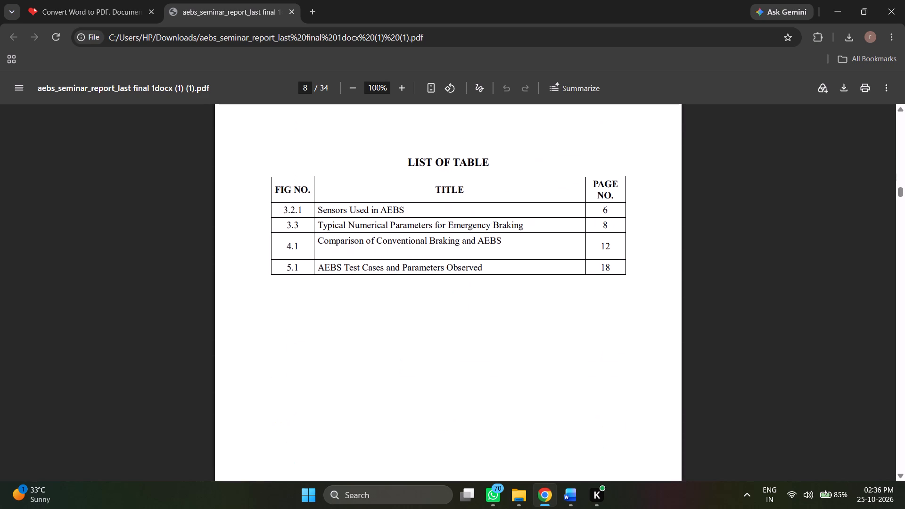
Review the report body from Chapter 1 Introduction through the sensor table and section 3.2.3, checking layout and page numbering.
scroll(417, 271, down, 7)
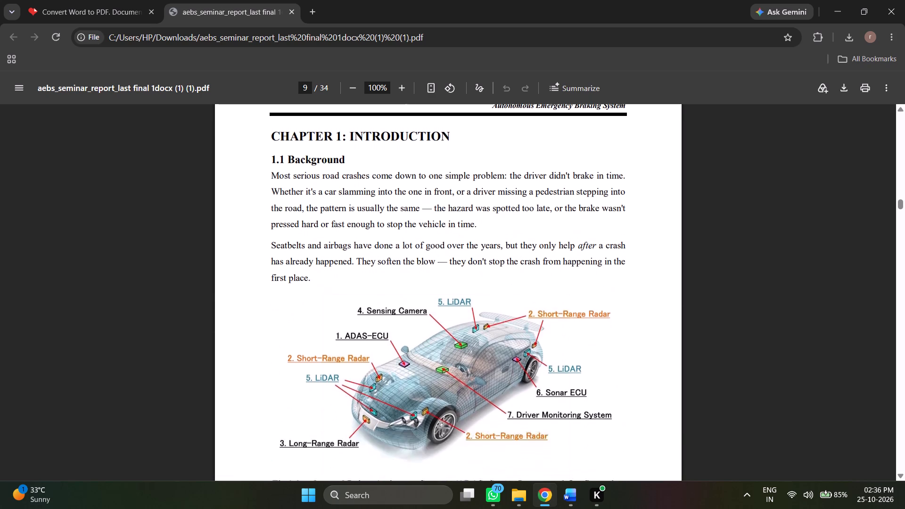
scroll(417, 271, down, 7)
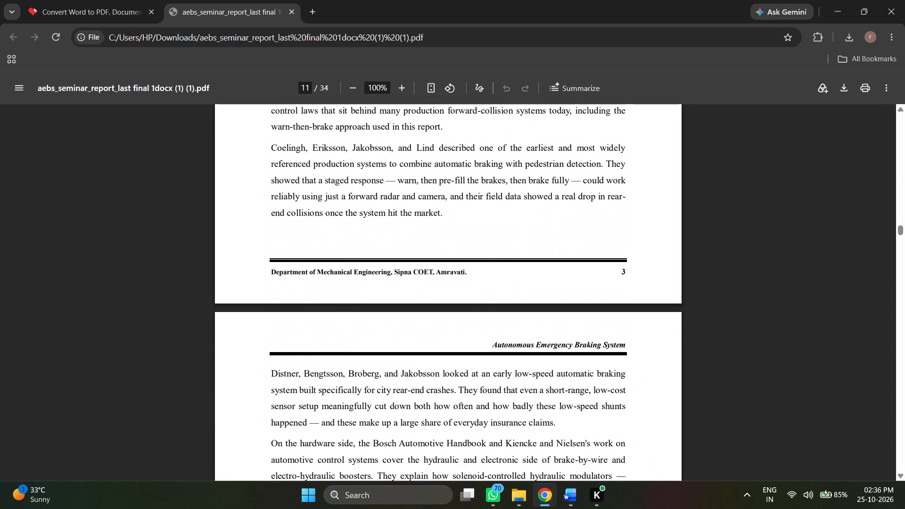
scroll(417, 271, down, 7)
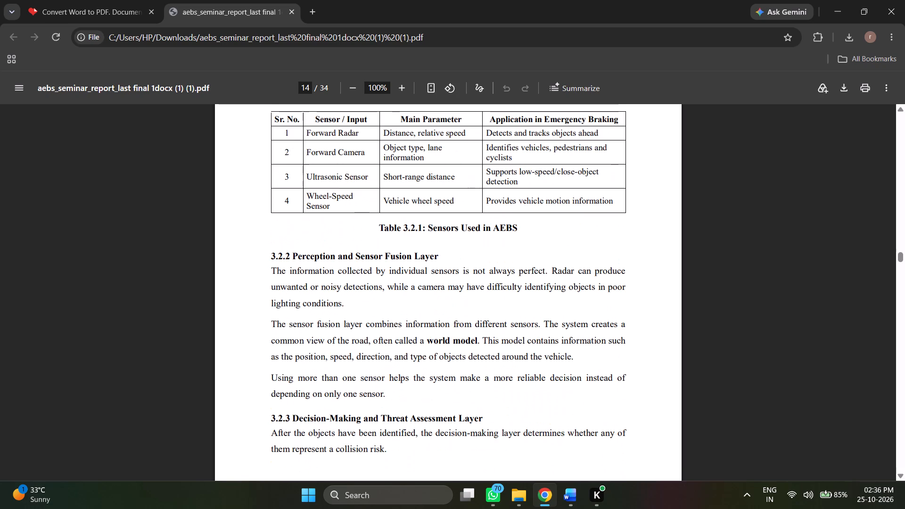
scroll(417, 271, down, 1)
scroll(417, 271, up, 3)
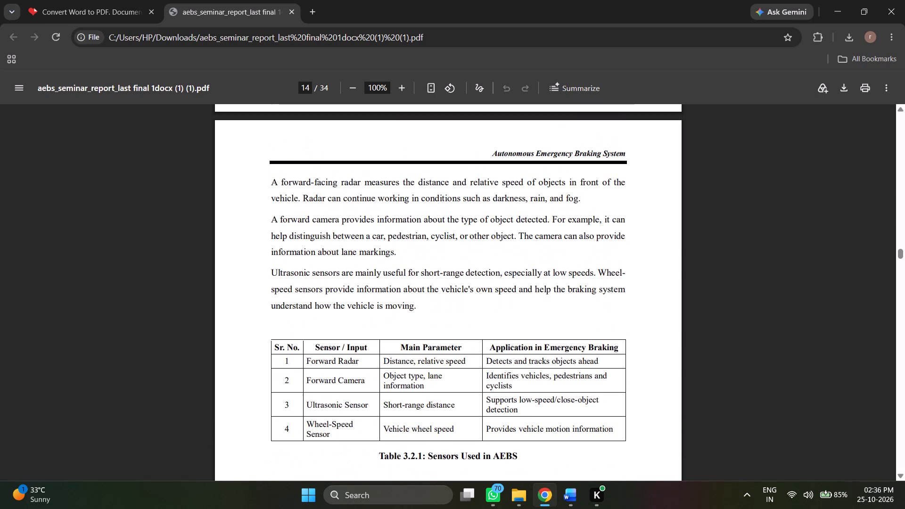
scroll(420, 268, down, 3)
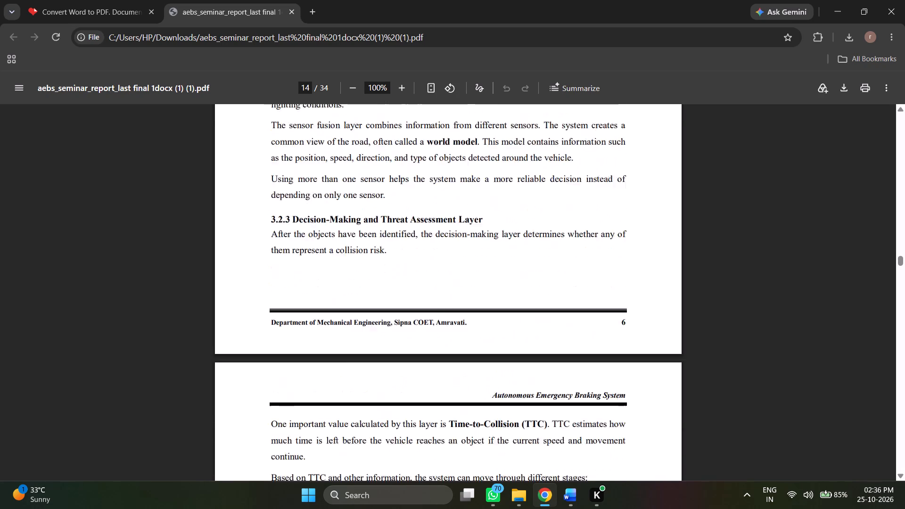
Review the pages from the rest of Chapter 3 through Table 4.1 and section 4.2 Limitations of Existing System.
scroll(421, 267, down, 6)
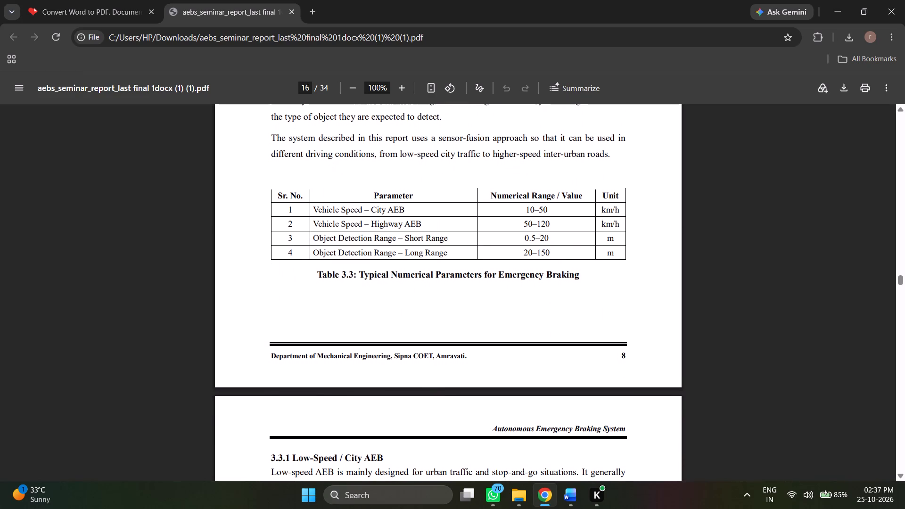
scroll(421, 267, down, 3)
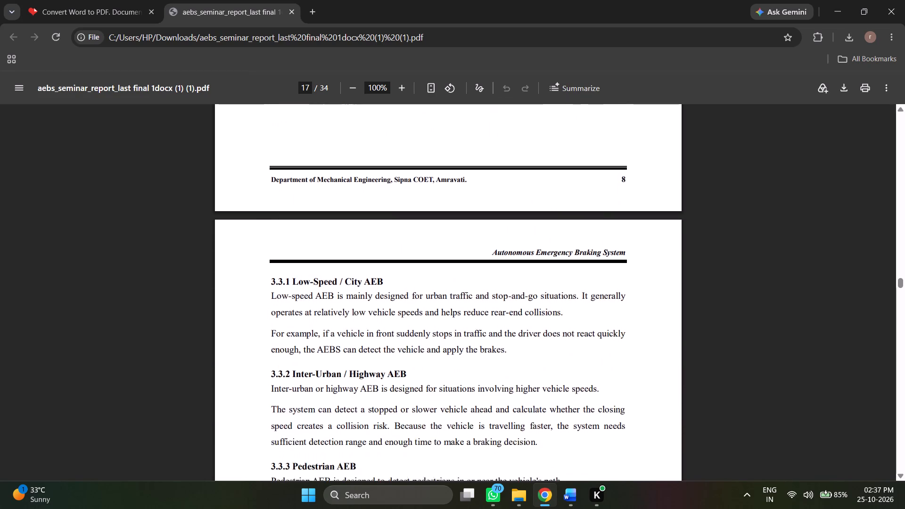
scroll(421, 267, down, 8)
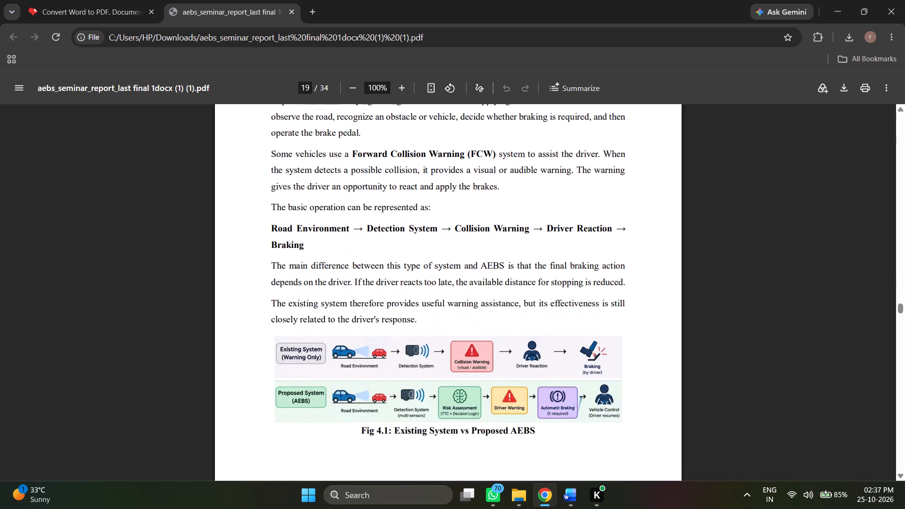
scroll(421, 267, down, 3)
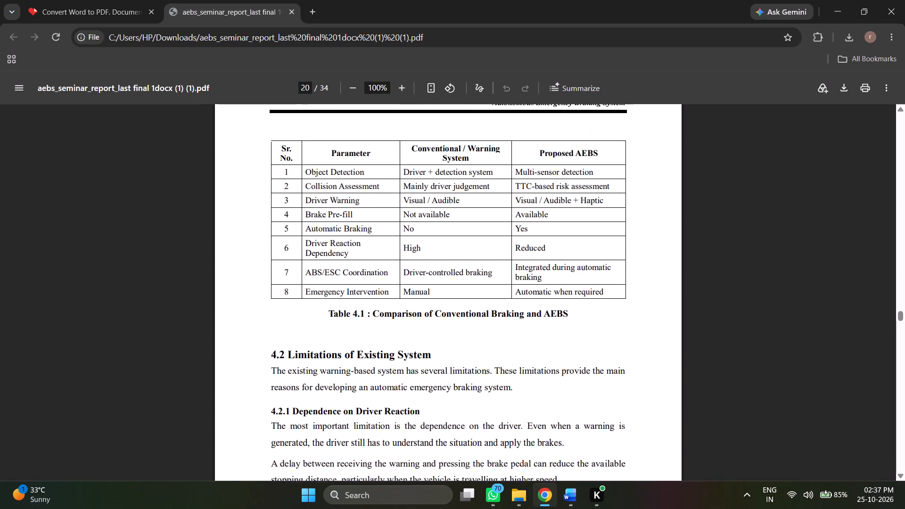
Return to the contents table on PDF page 6 to examine the listed chapter page ranges.
scroll(421, 267, up, 9)
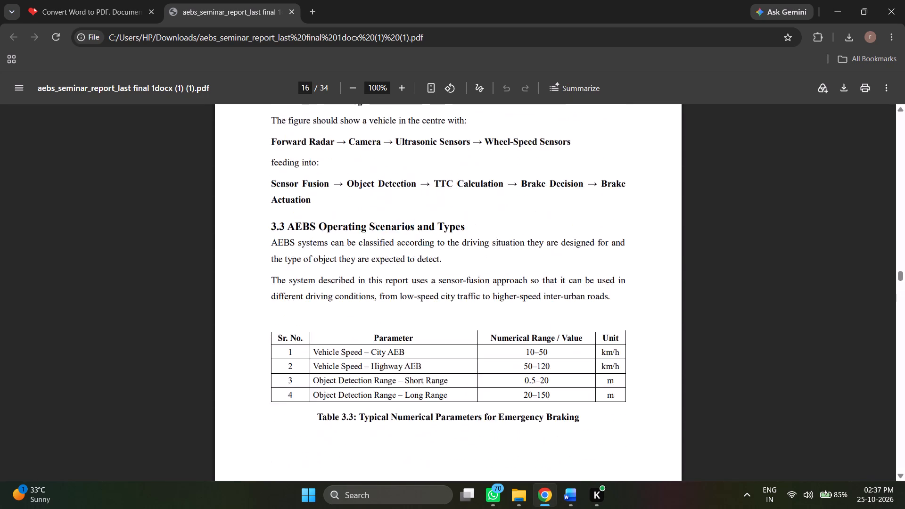
scroll(421, 267, up, 8)
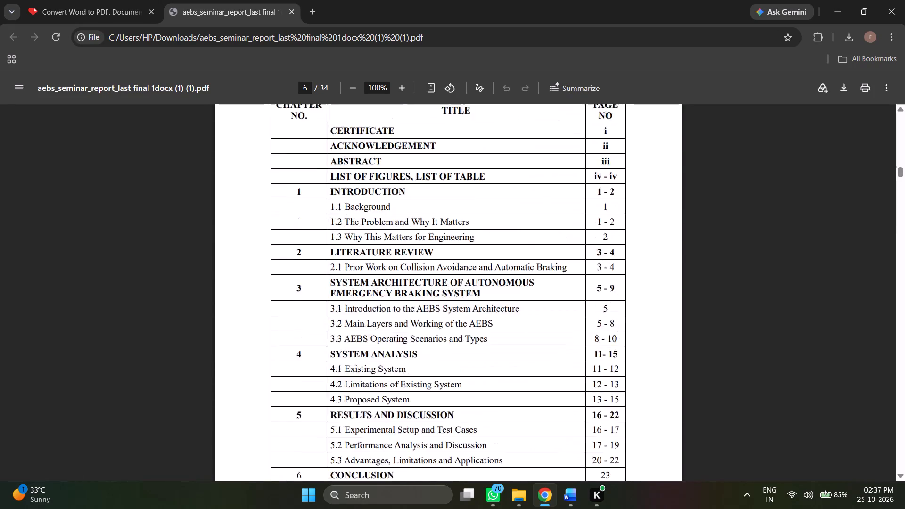
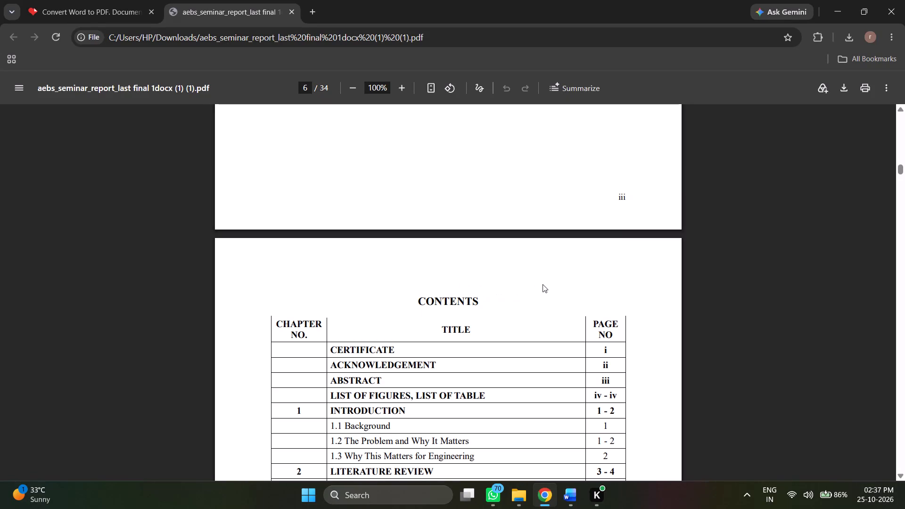
Examine the upper part of the contents table on PDF page 6, including its header row.
scroll(543, 284, down, 1)
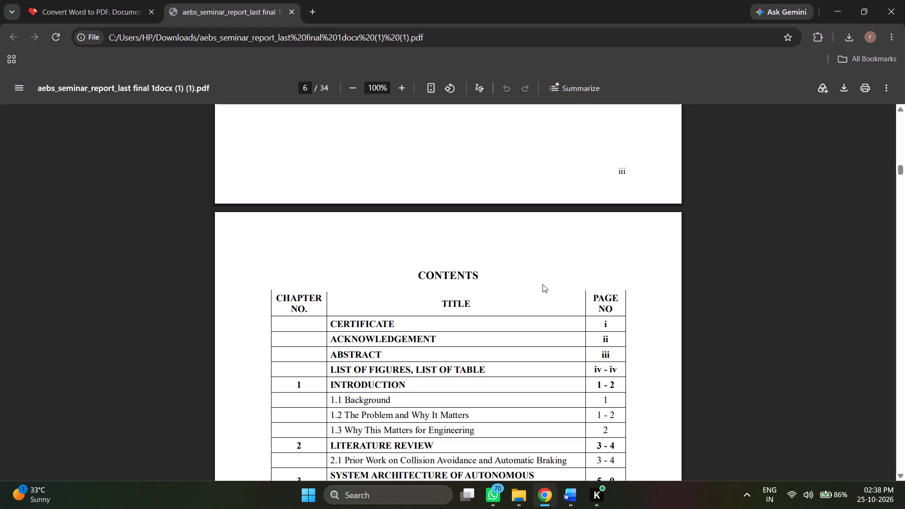
scroll(543, 284, down, 2)
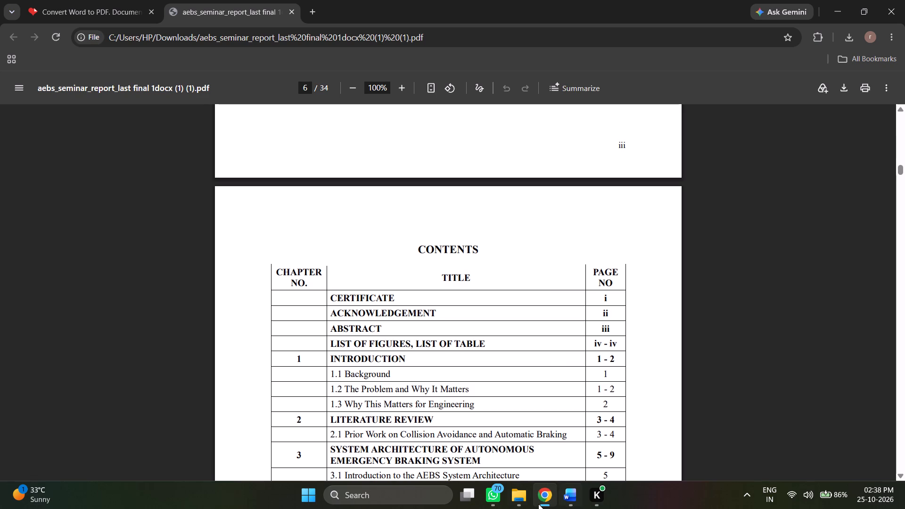
Switch to the seminar report in Word and open the table properties of its Contents table.
click(567, 493)
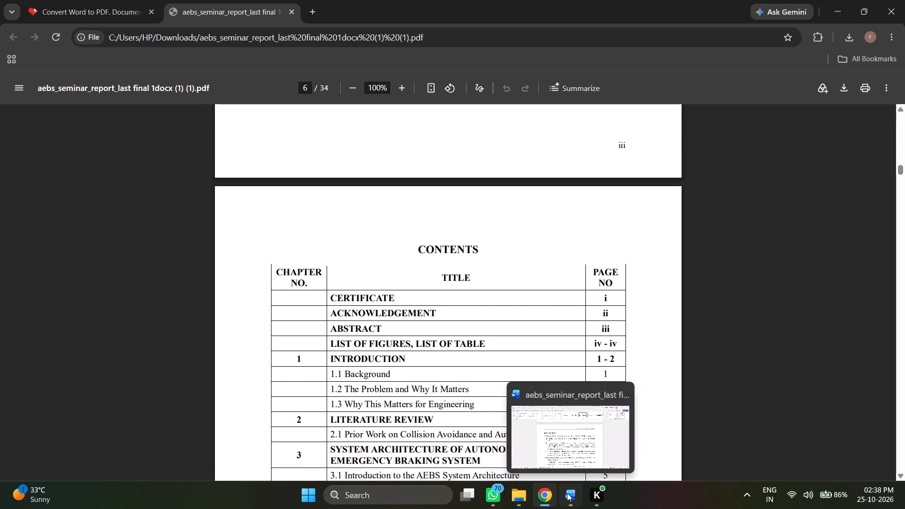
scroll(486, 319, up, 14)
scroll(486, 319, up, 20)
scroll(486, 319, up, 8)
scroll(486, 319, up, 20)
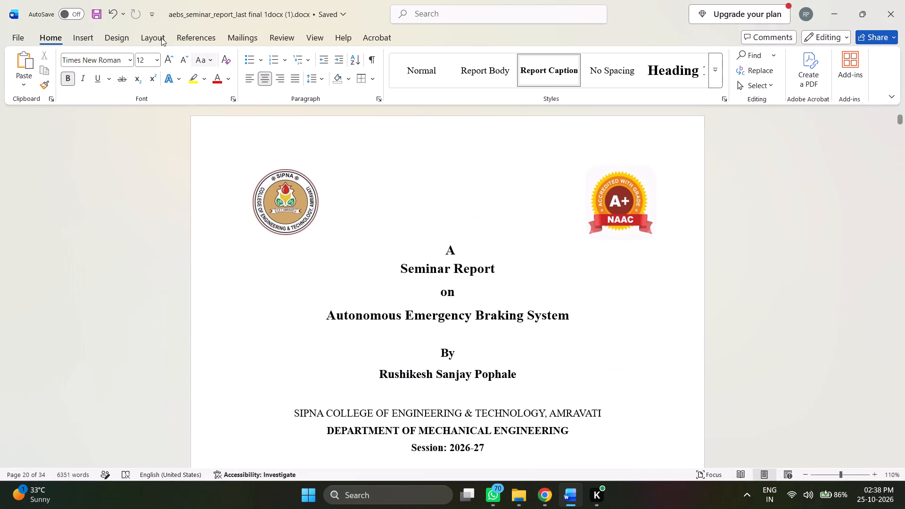
click(138, 33)
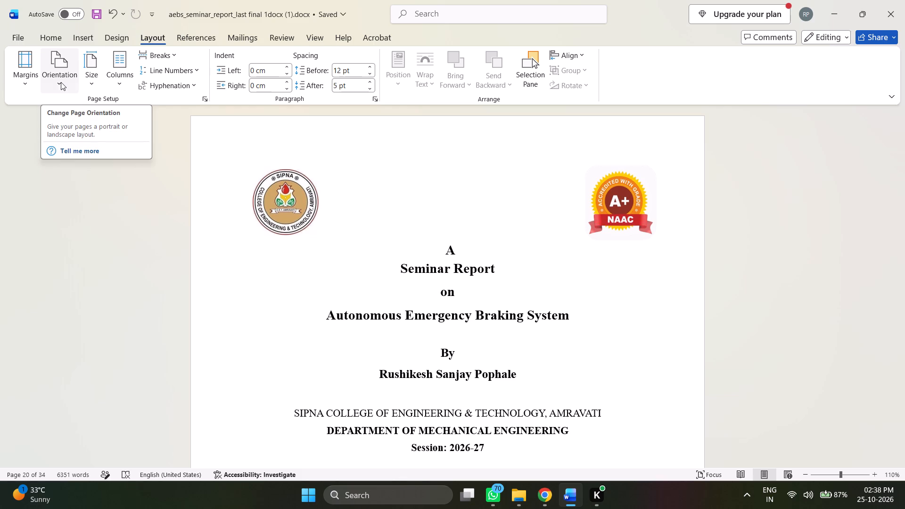
scroll(418, 239, down, 11)
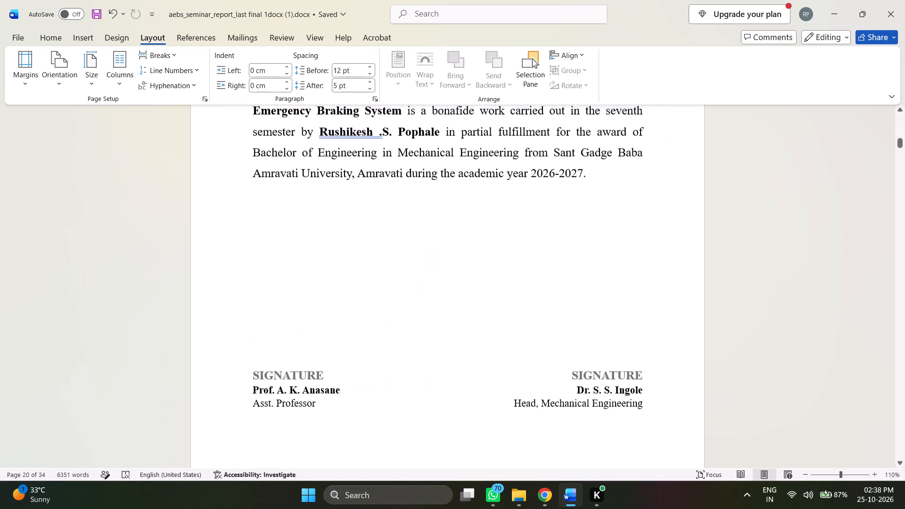
scroll(418, 239, down, 4)
scroll(418, 239, up, 5)
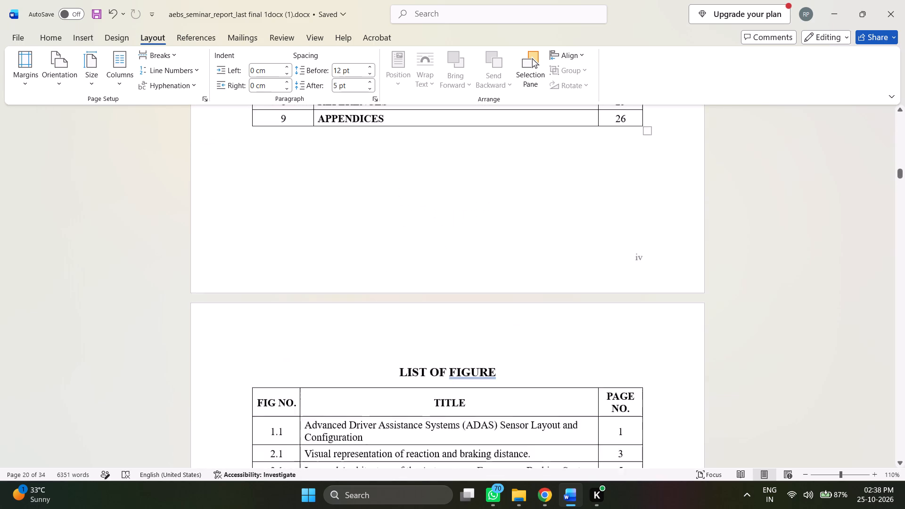
scroll(418, 239, up, 1)
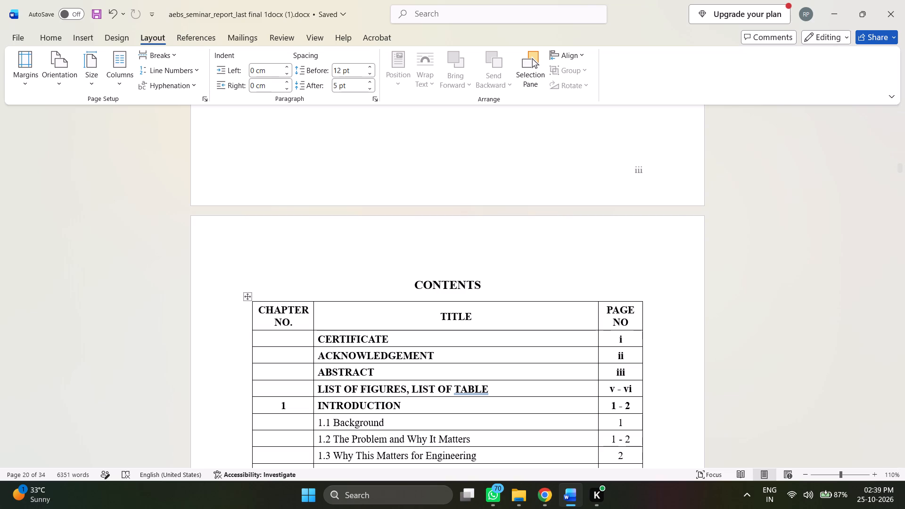
click(353, 322)
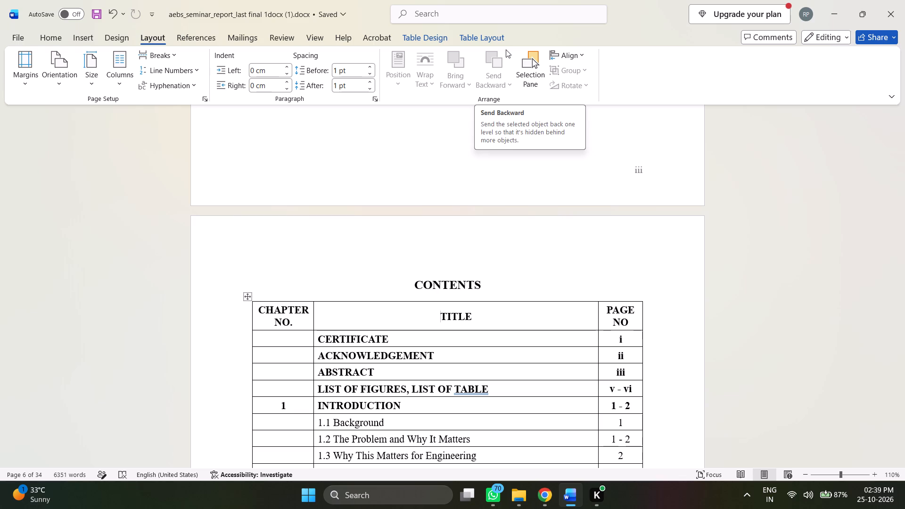
click(492, 39)
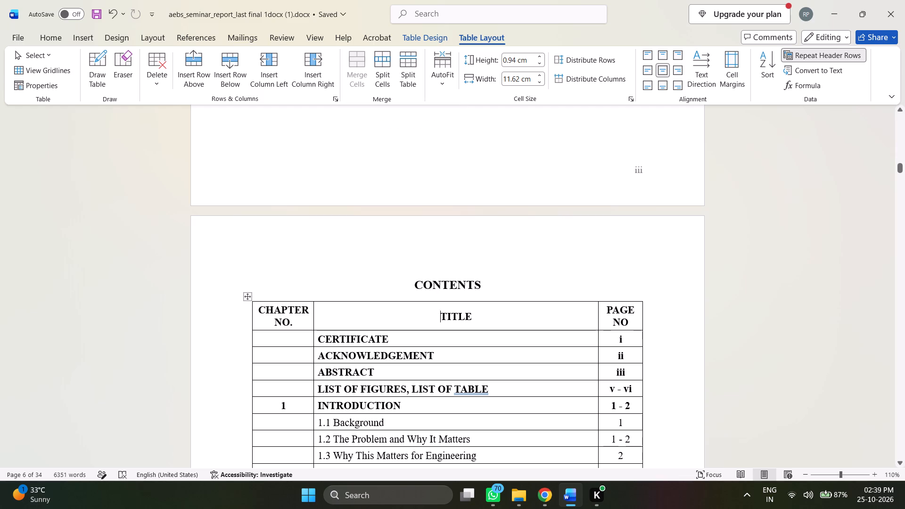
click(50, 90)
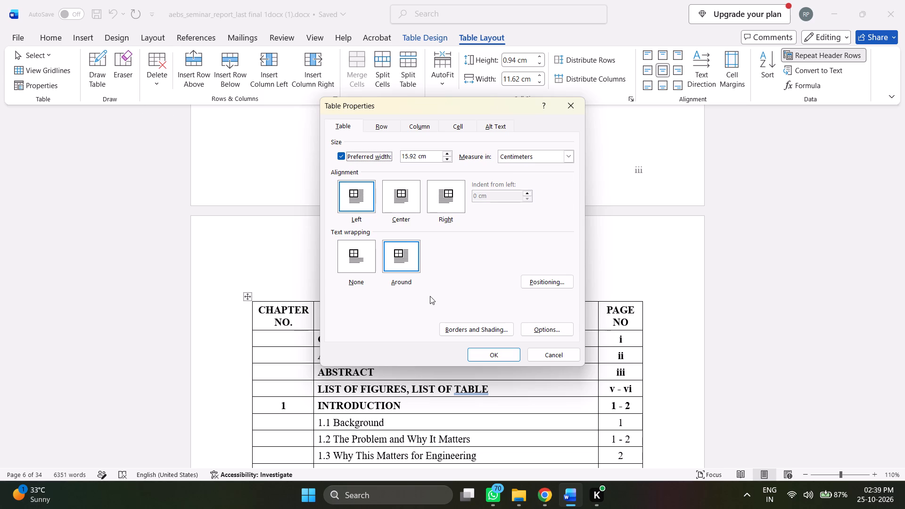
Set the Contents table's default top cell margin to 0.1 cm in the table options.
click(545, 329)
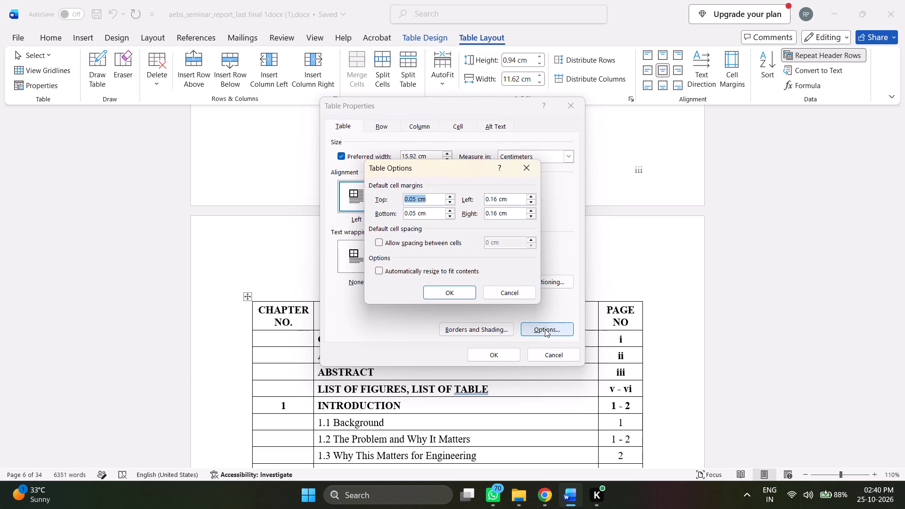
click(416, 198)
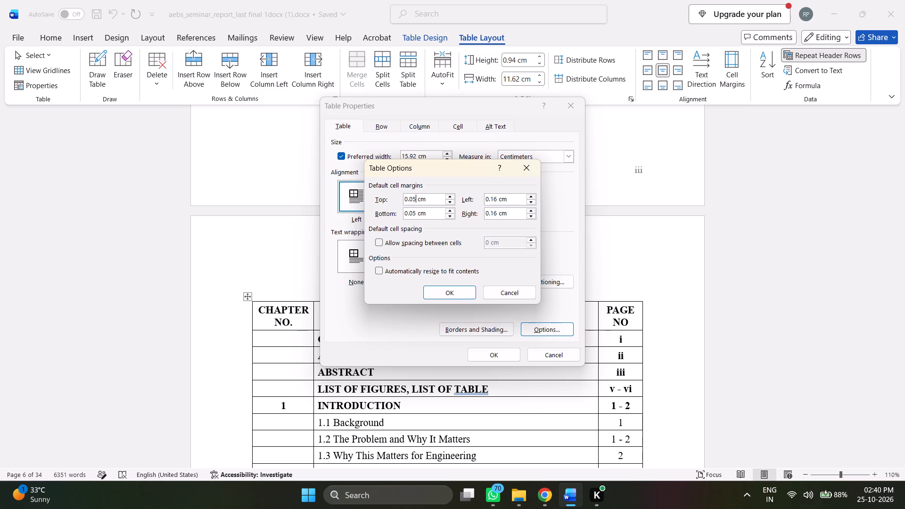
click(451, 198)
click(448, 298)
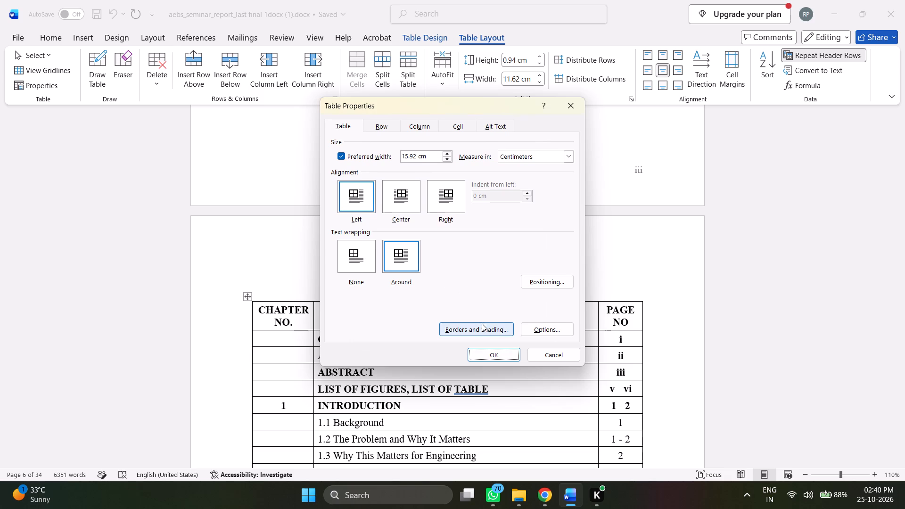
Set the Contents table's default top cell margin to 0.15 cm and its text wrapping to None.
click(548, 328)
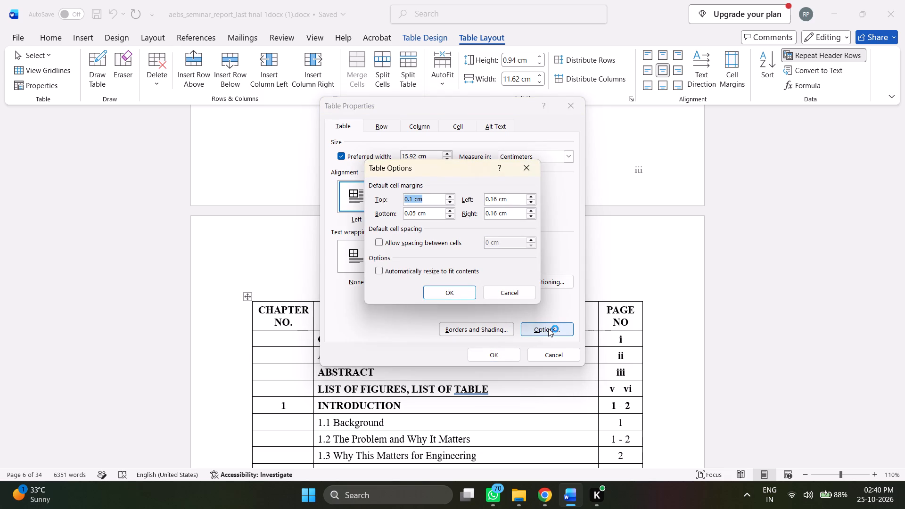
click(413, 201)
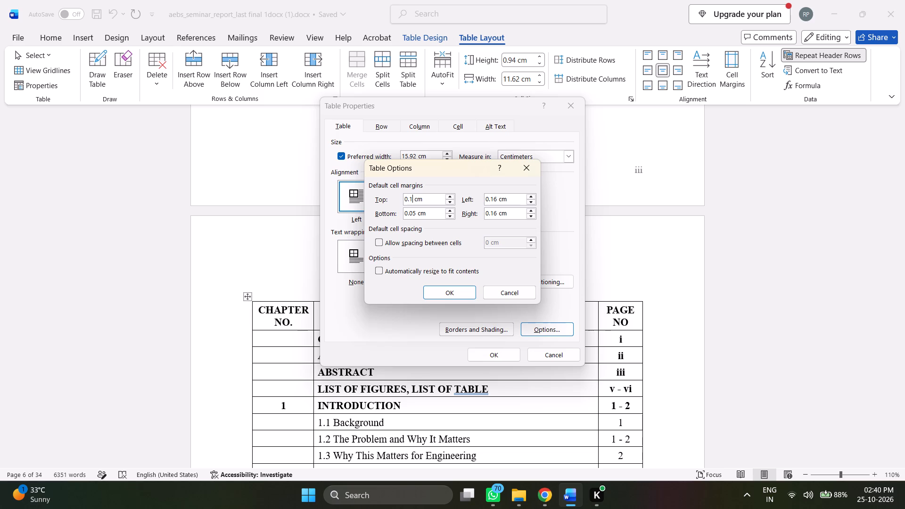
key(5)
click(450, 298)
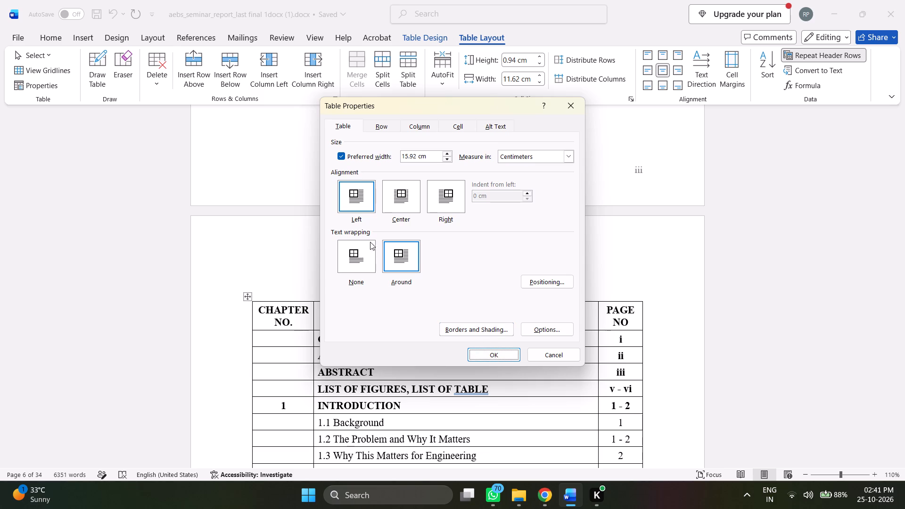
click(362, 251)
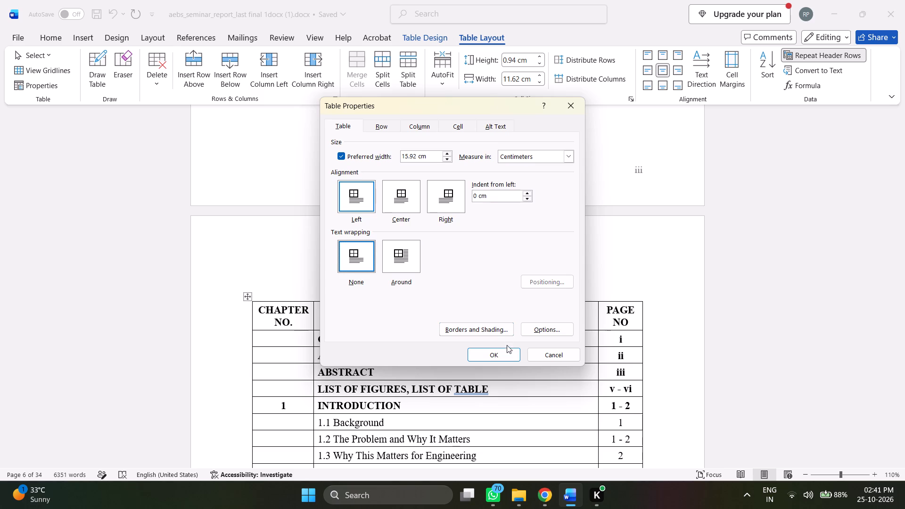
click(494, 352)
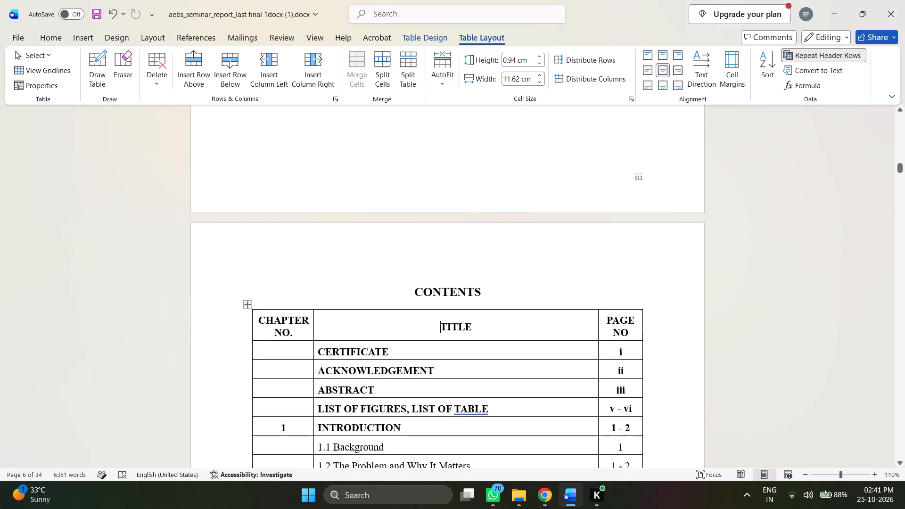
Check the adjusted Contents table in the multi-page overview and save the report document.
ctrl+scroll(494, 352, down, 6)
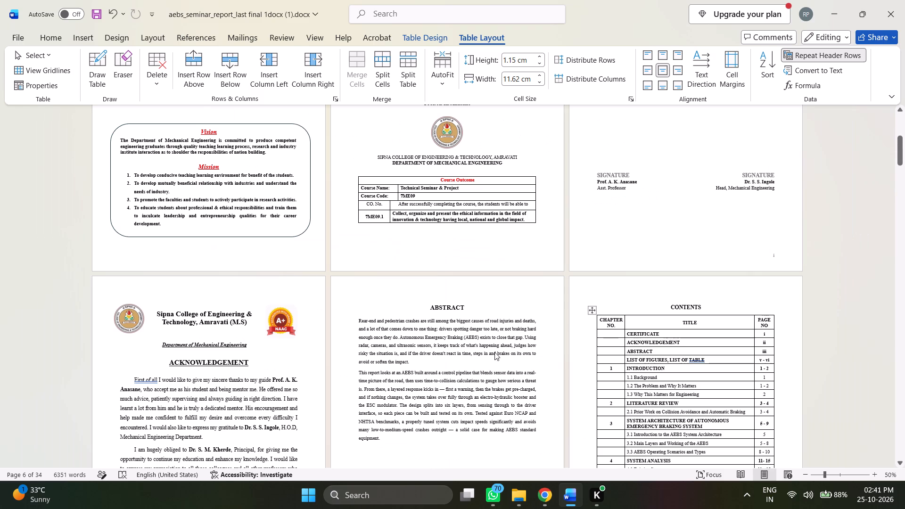
scroll(494, 352, down, 5)
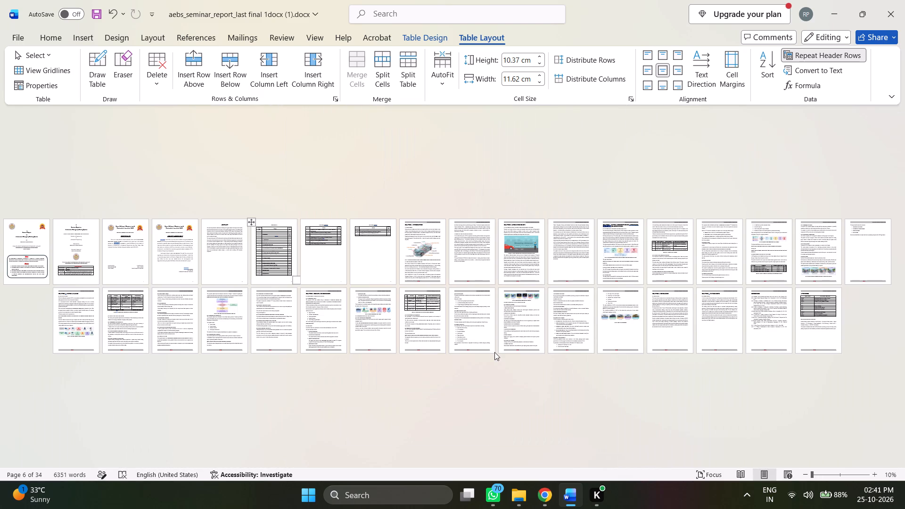
ctrl+scroll(494, 352, up, 6)
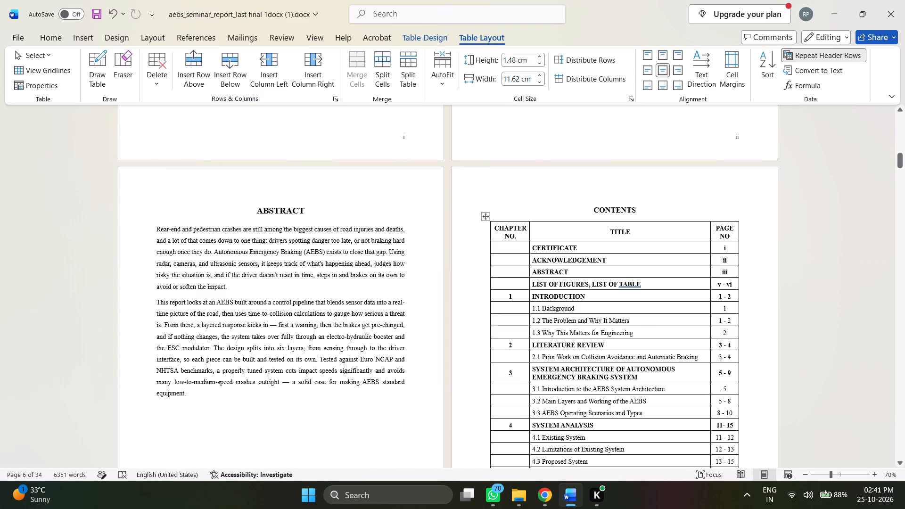
click(97, 16)
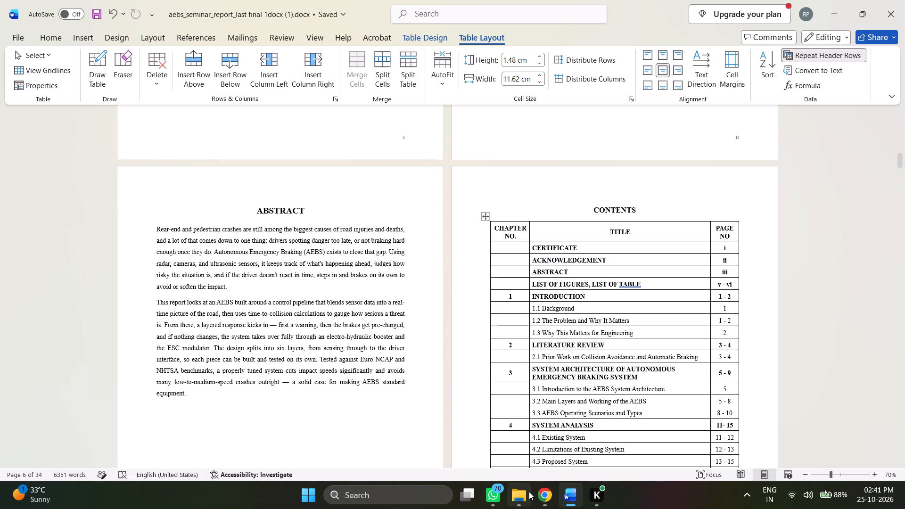
Switch to Chrome and convert aebs_seminar_report_last final 1docx (1).docx from the final seminer folder to PDF with iLovePDF.
click(539, 493)
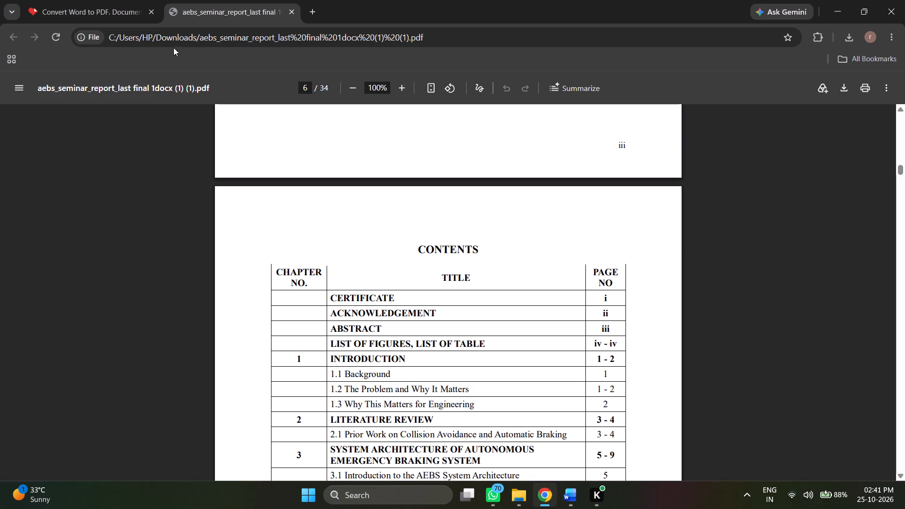
click(74, 1)
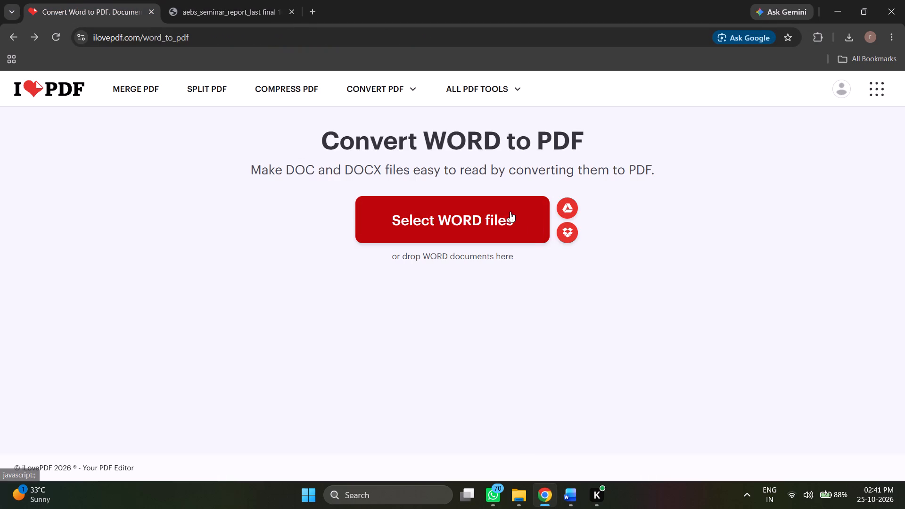
click(508, 212)
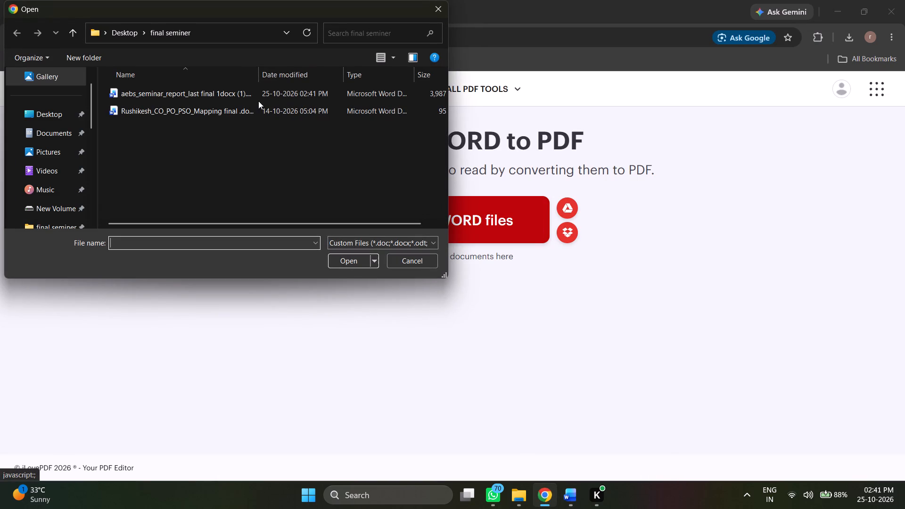
click(247, 95)
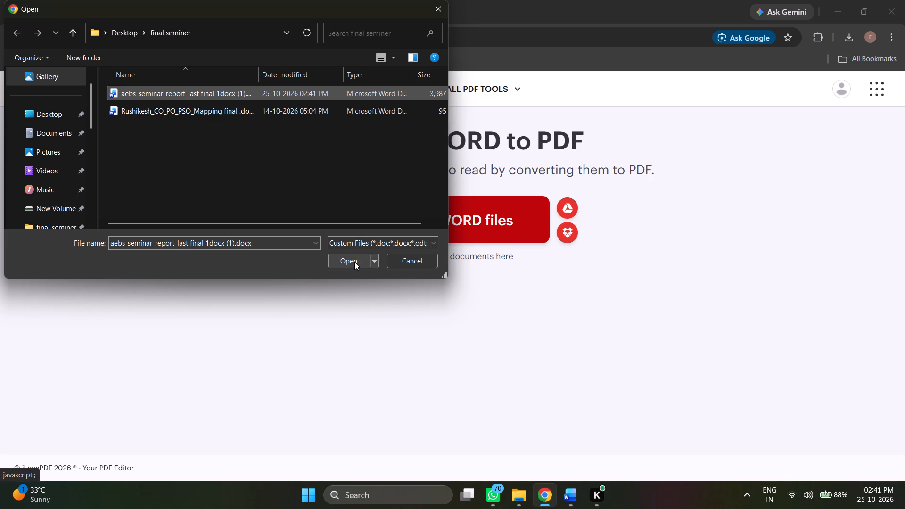
click(354, 262)
click(782, 441)
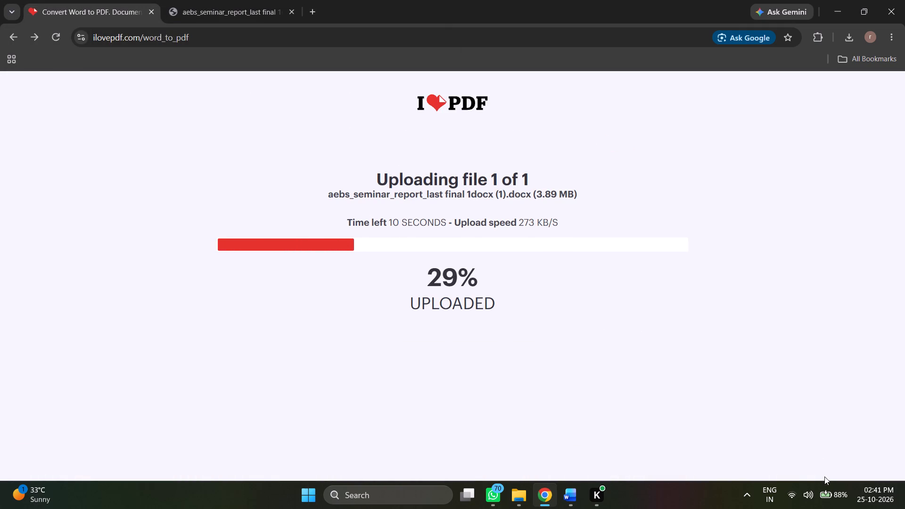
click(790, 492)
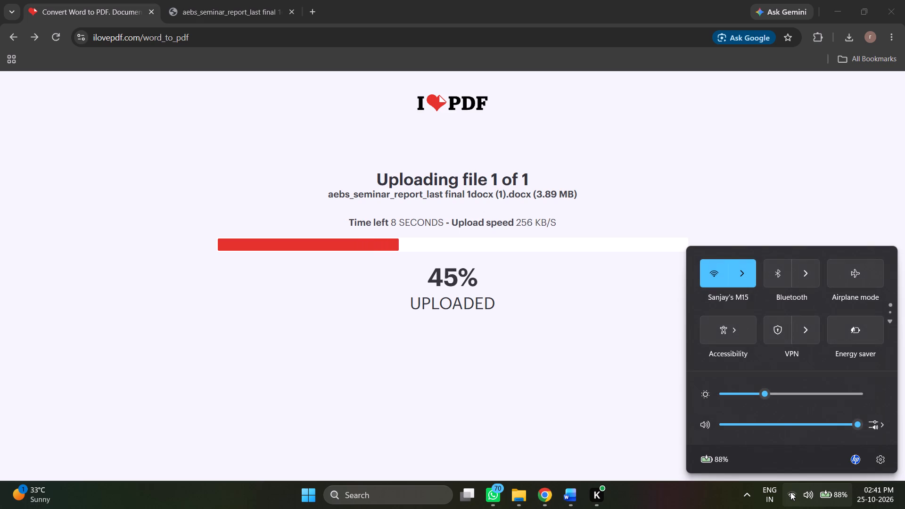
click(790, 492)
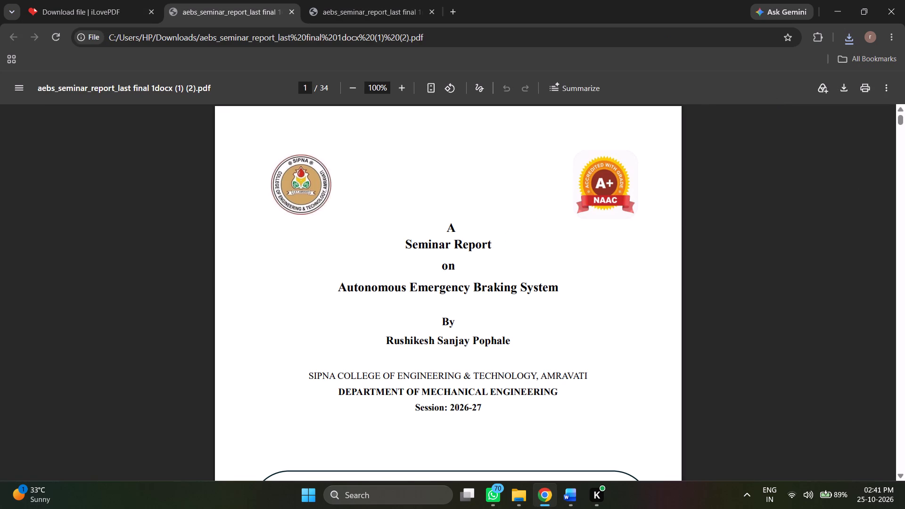
scroll(549, 100, down, 3)
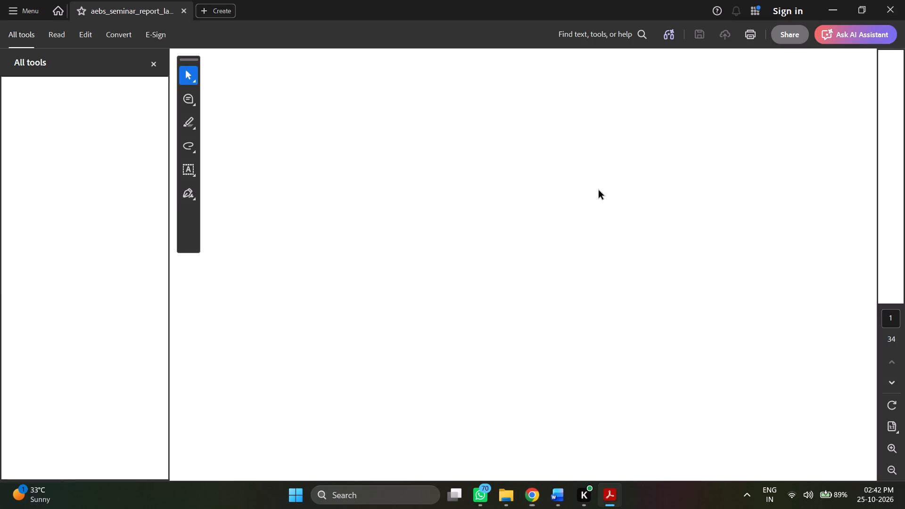
right_click(599, 190)
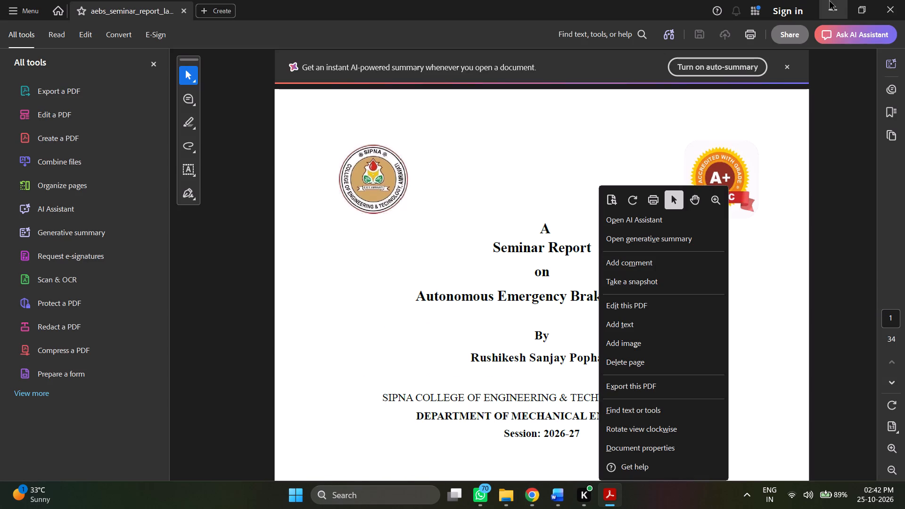
click(830, 1)
Check the Contents table's borders and header row on page 6 of the converted PDF.
scroll(500, 265, down, 5)
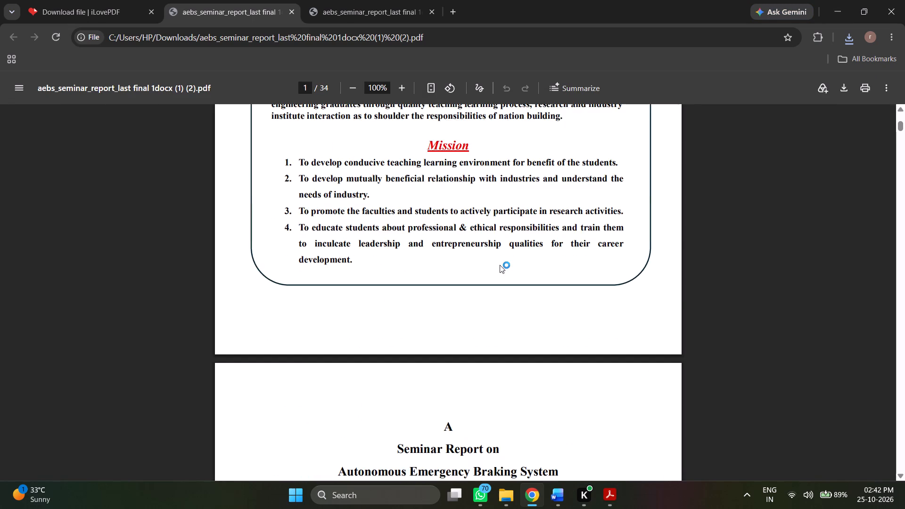
scroll(500, 265, down, 12)
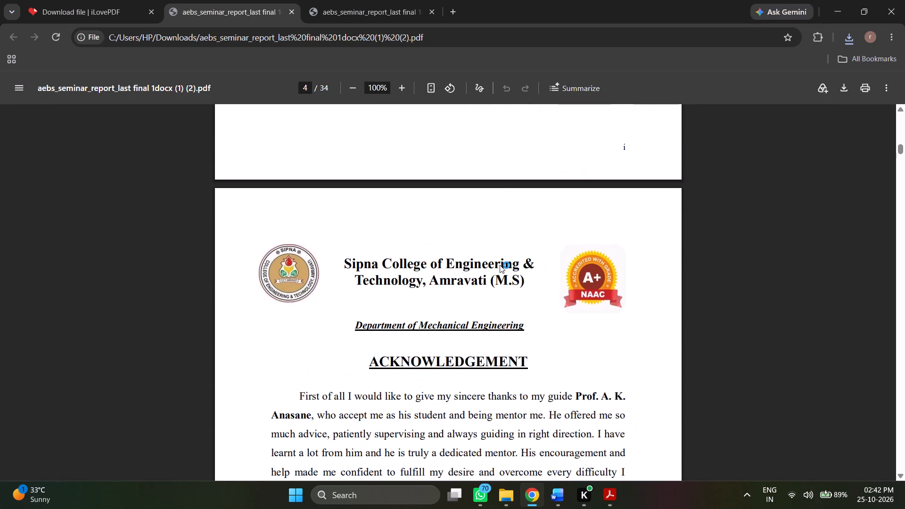
scroll(500, 265, down, 11)
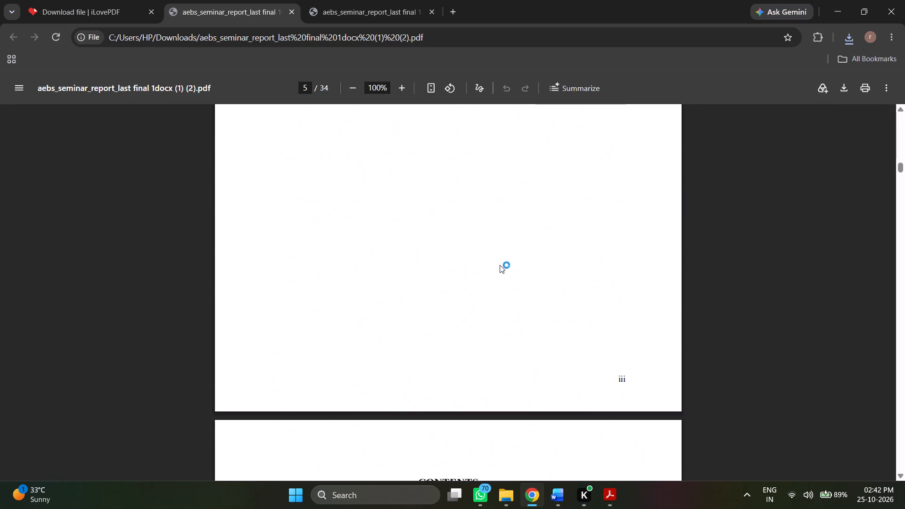
scroll(500, 265, down, 2)
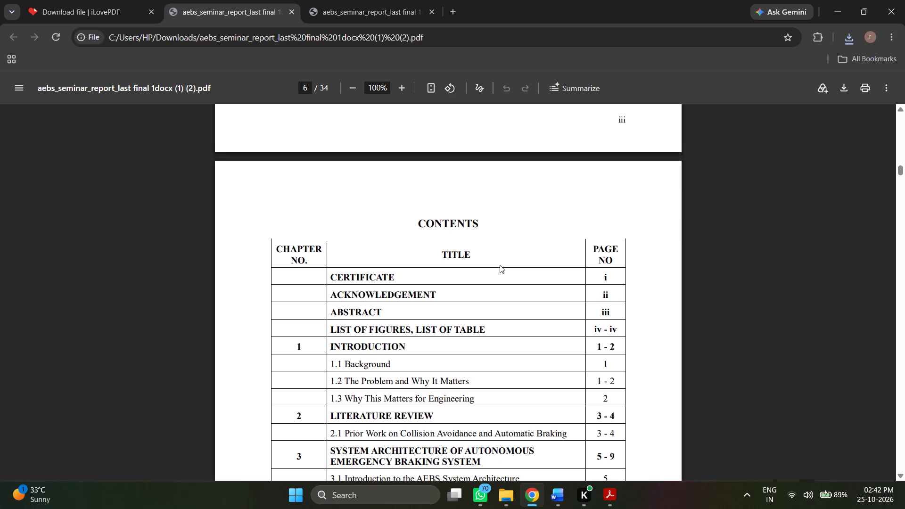
scroll(500, 265, down, 1)
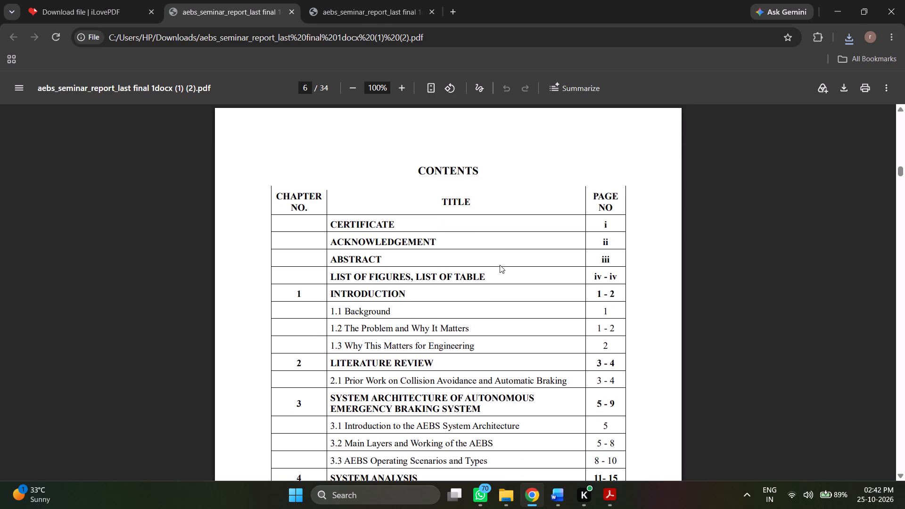
scroll(500, 265, down, 1)
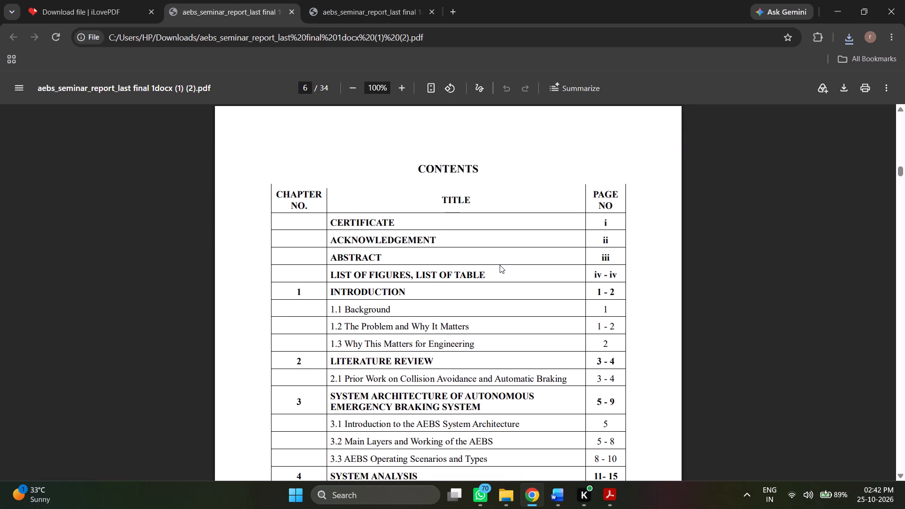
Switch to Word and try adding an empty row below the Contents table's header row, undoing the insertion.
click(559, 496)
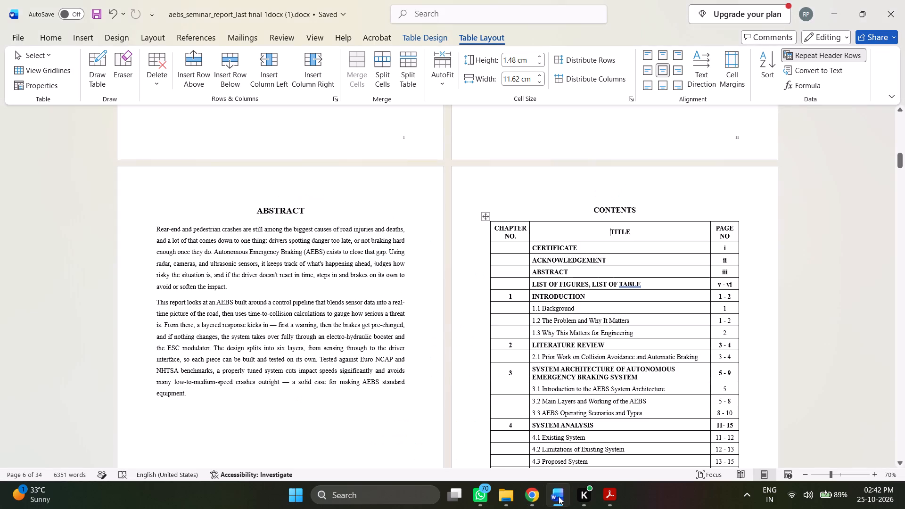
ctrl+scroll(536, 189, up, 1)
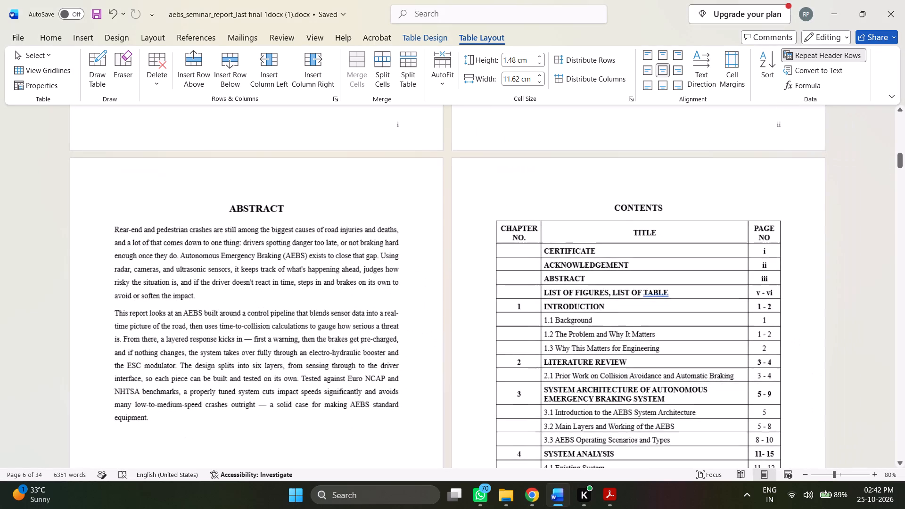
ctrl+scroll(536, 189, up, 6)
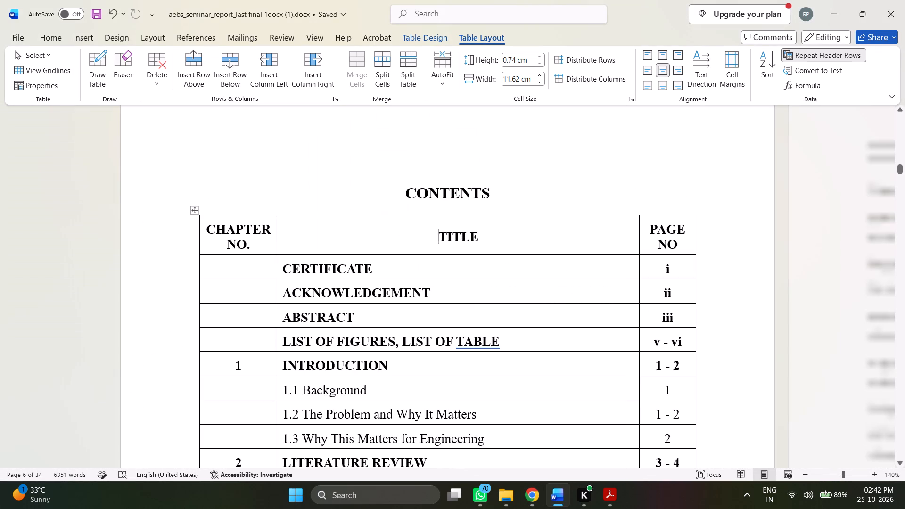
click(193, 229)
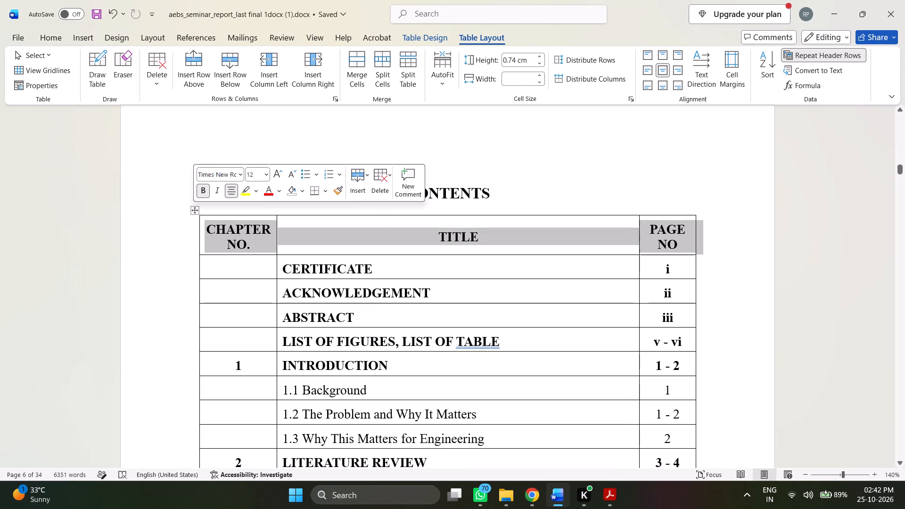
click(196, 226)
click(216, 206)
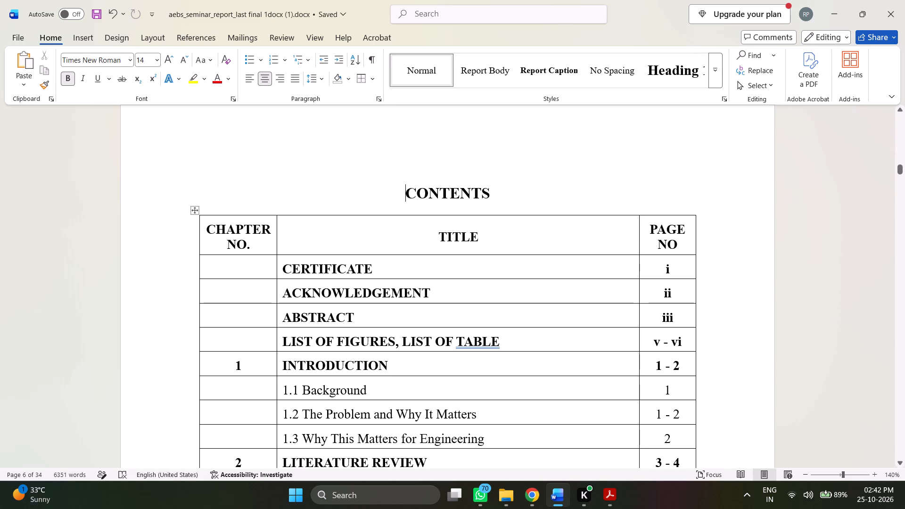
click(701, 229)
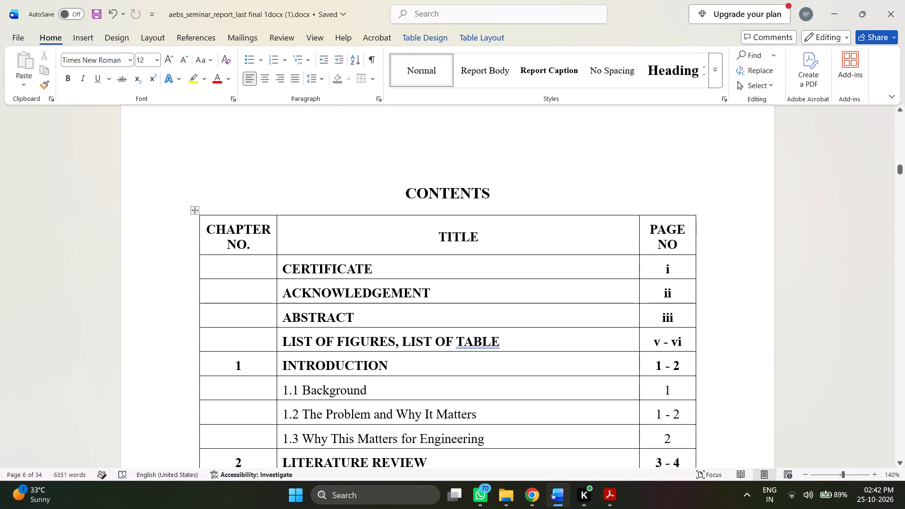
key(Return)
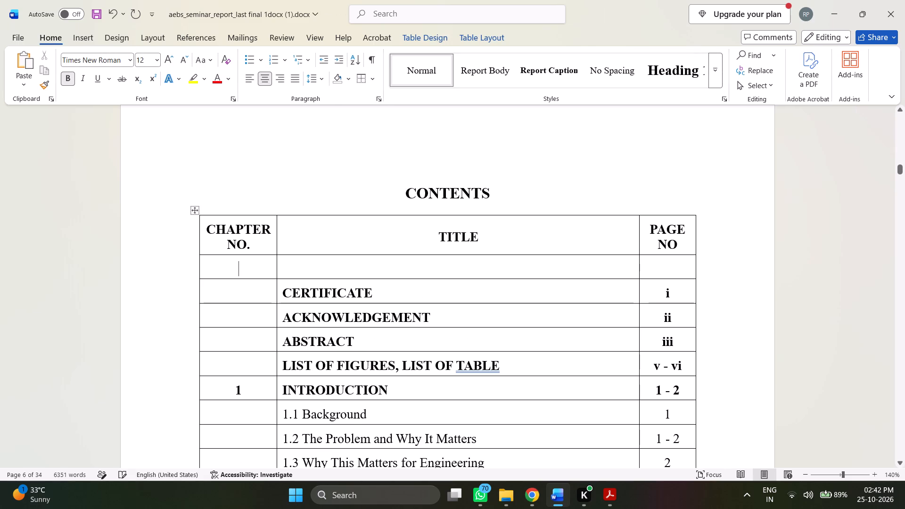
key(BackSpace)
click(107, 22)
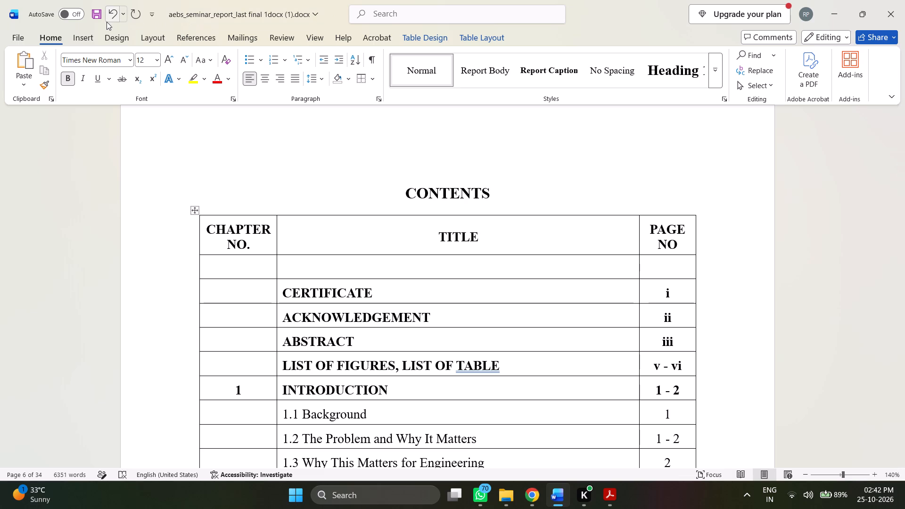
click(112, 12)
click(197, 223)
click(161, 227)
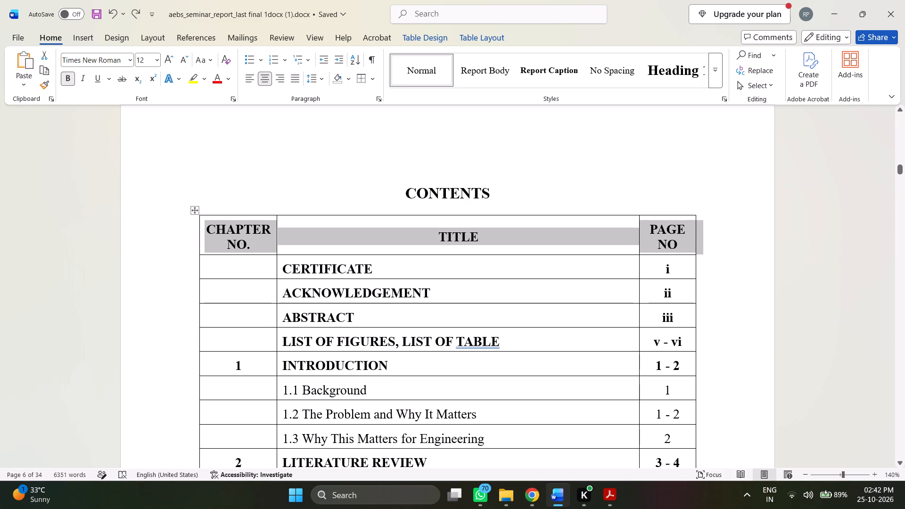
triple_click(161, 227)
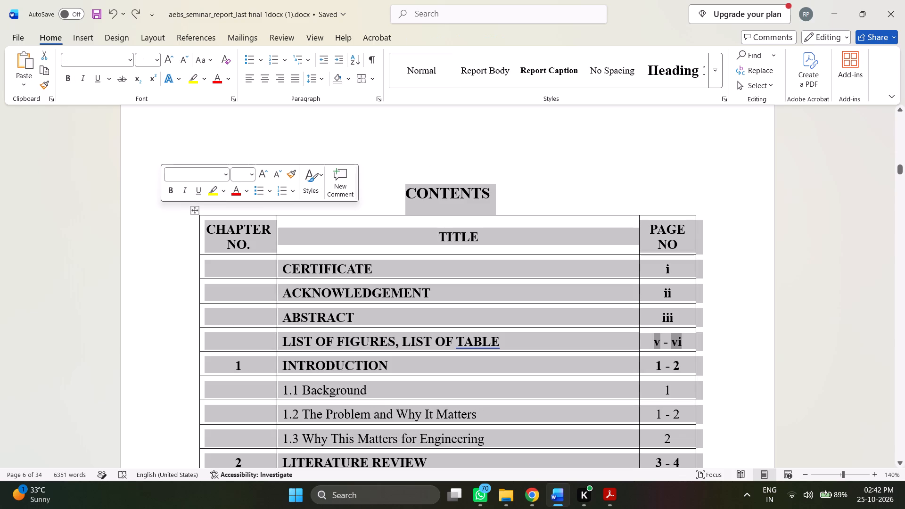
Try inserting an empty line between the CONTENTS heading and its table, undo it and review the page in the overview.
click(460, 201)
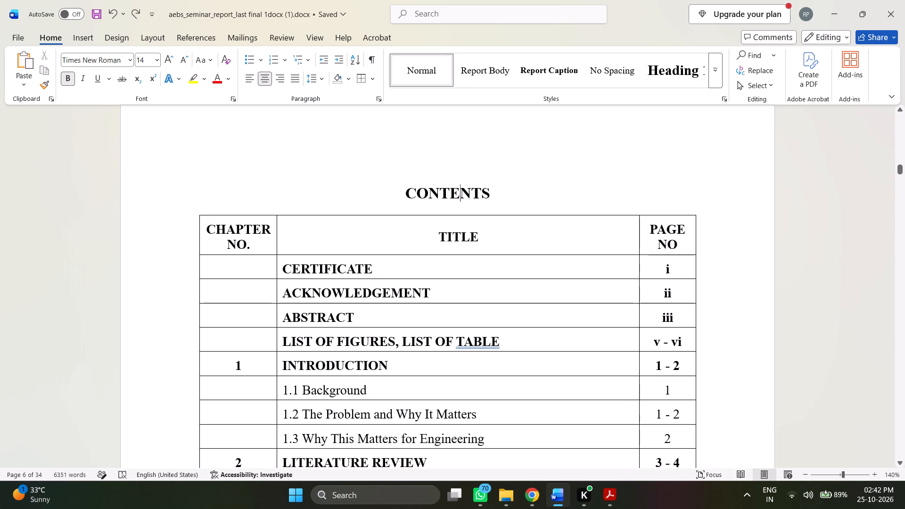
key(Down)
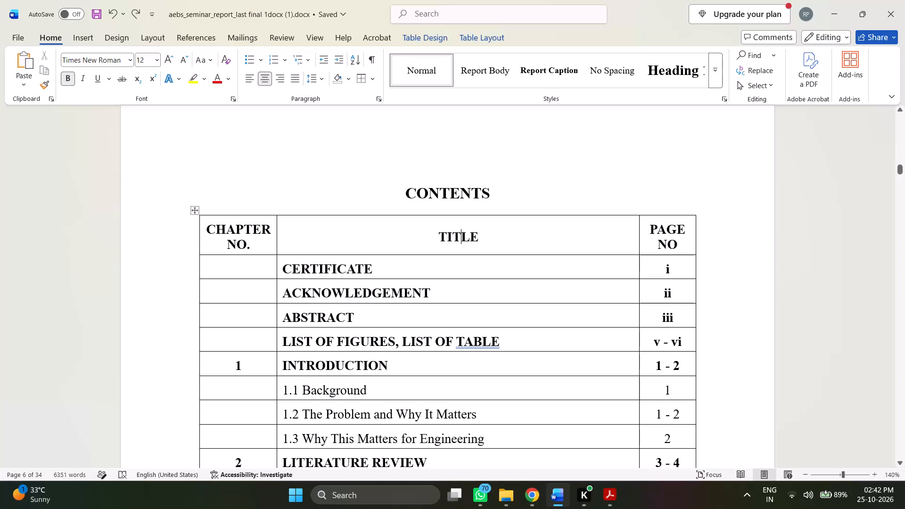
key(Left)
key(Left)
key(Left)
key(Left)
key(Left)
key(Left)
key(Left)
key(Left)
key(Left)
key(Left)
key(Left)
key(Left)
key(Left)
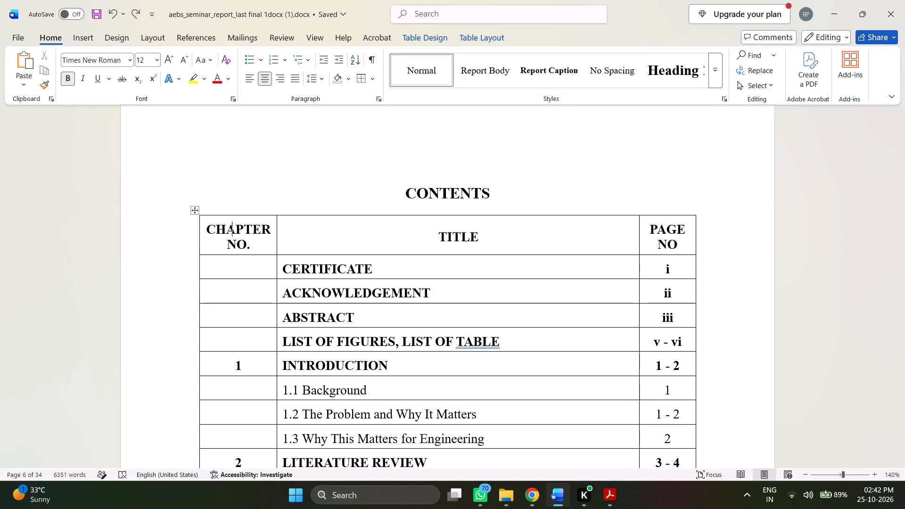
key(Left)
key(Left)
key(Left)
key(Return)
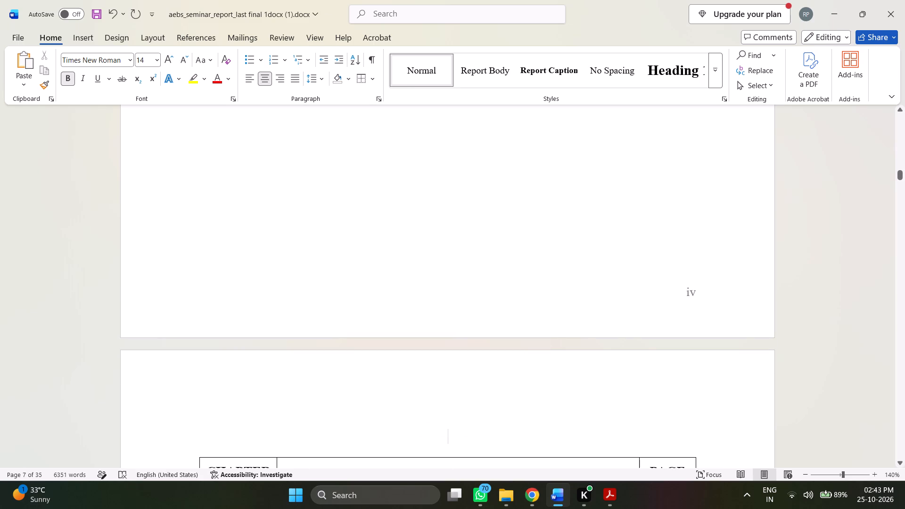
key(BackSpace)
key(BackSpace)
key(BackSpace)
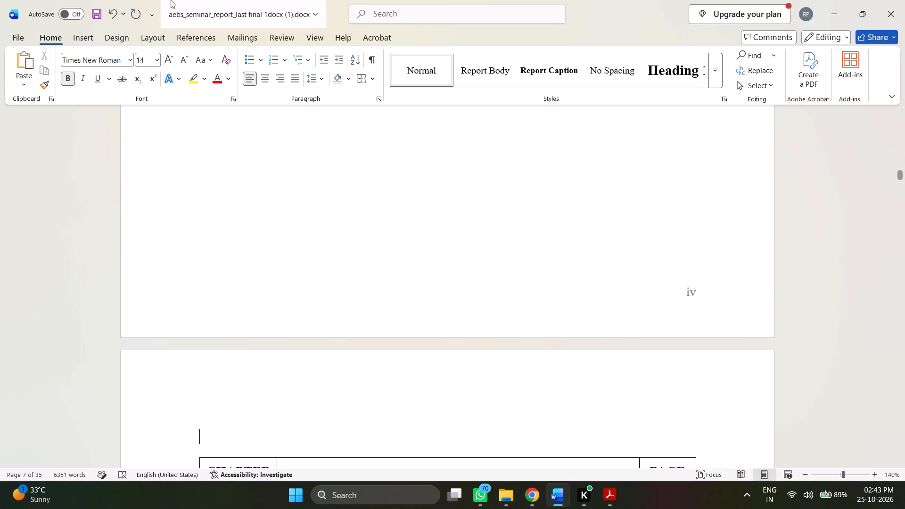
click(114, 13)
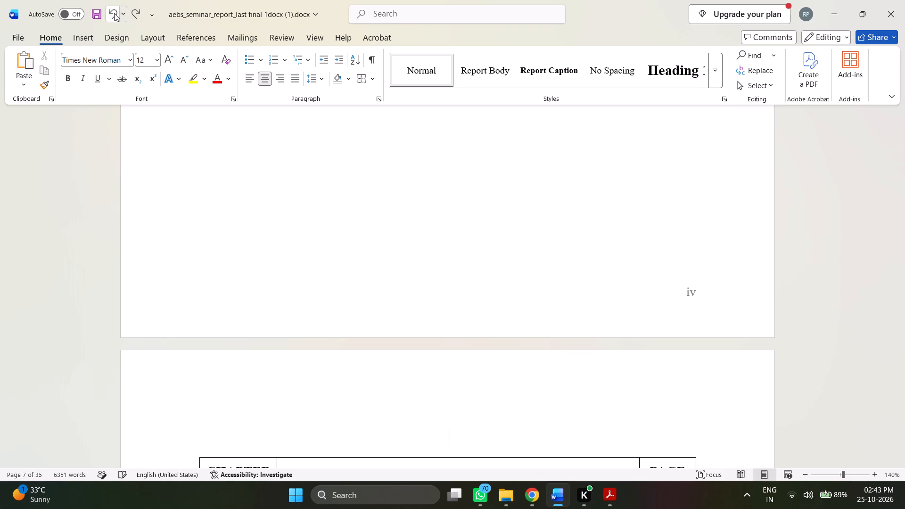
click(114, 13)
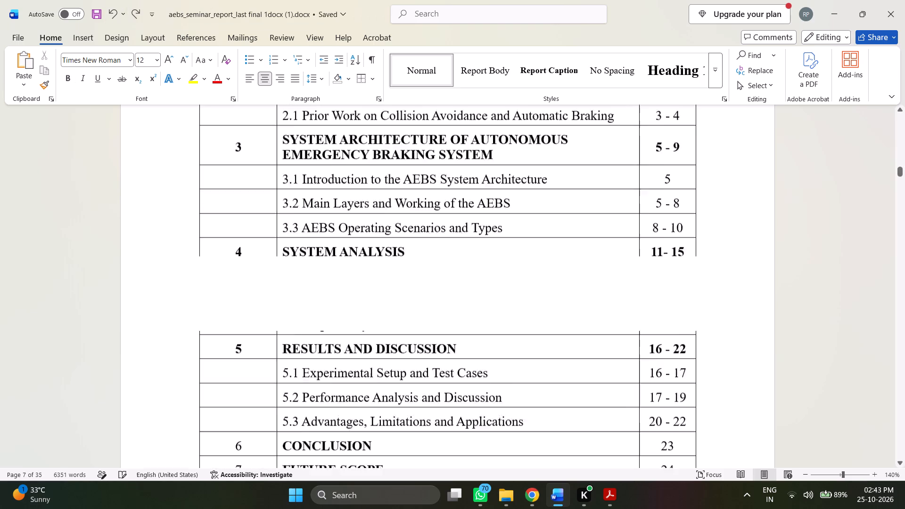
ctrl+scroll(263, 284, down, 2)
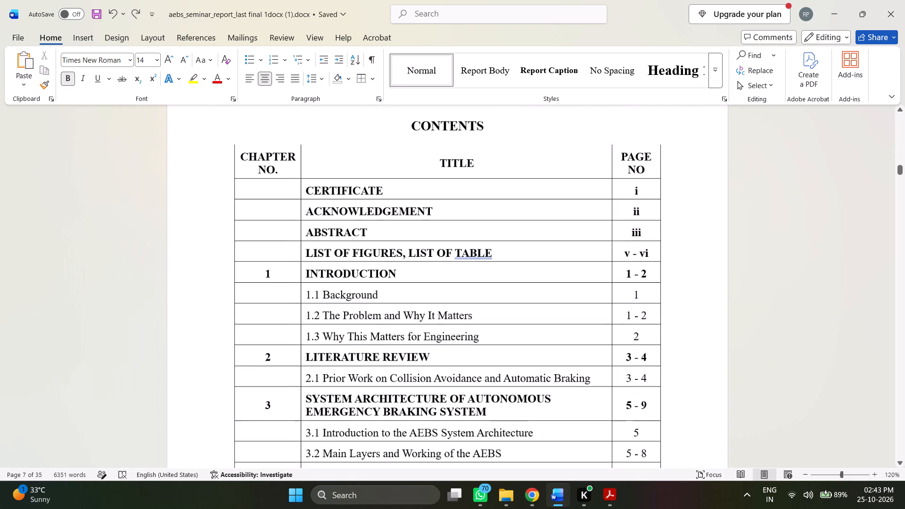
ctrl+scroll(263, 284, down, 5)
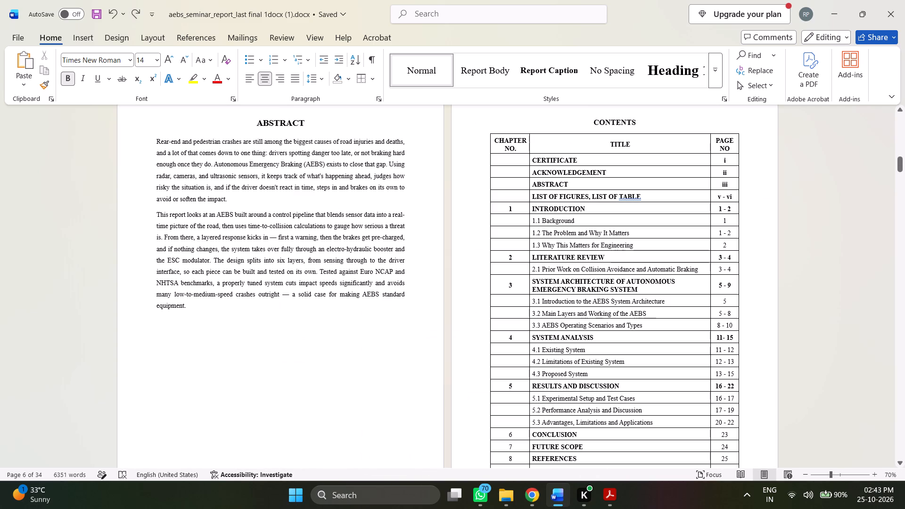
Undo the last remaining edit on the Contents page.
click(115, 18)
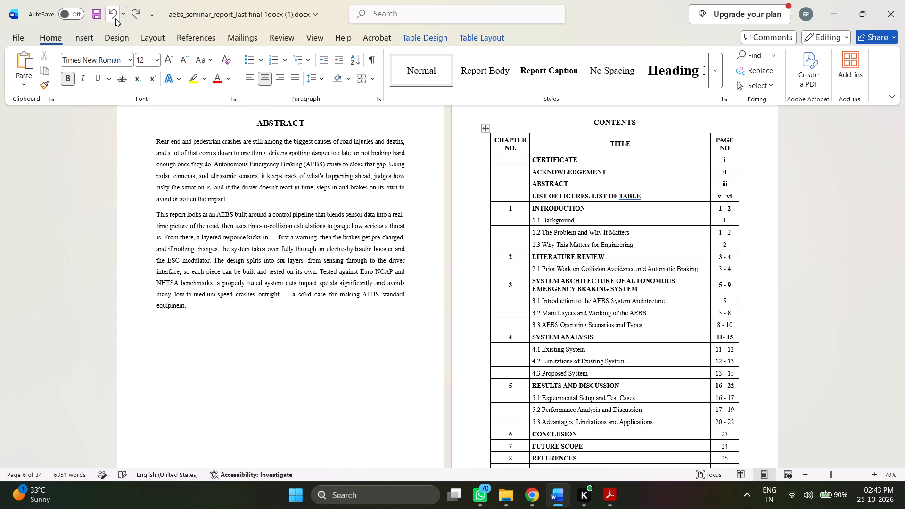
Select the whole Contents table and open the row settings in its Table Properties.
ctrl+scroll(472, 164, up, 2)
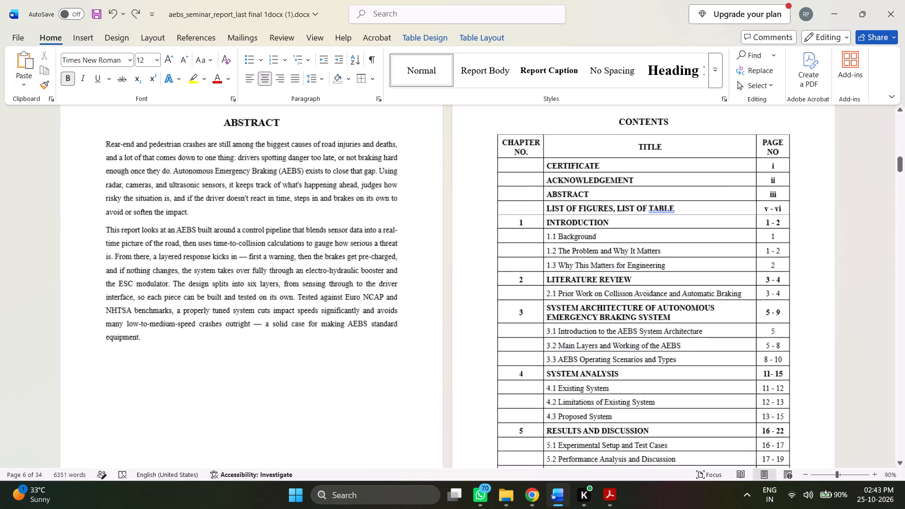
ctrl+scroll(472, 164, up, 8)
scroll(472, 164, up, 1)
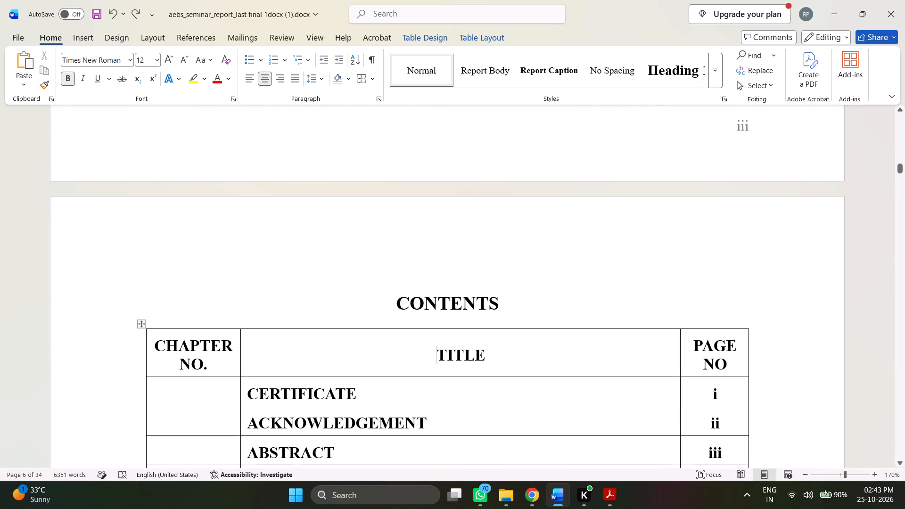
click(143, 327)
click(143, 327)
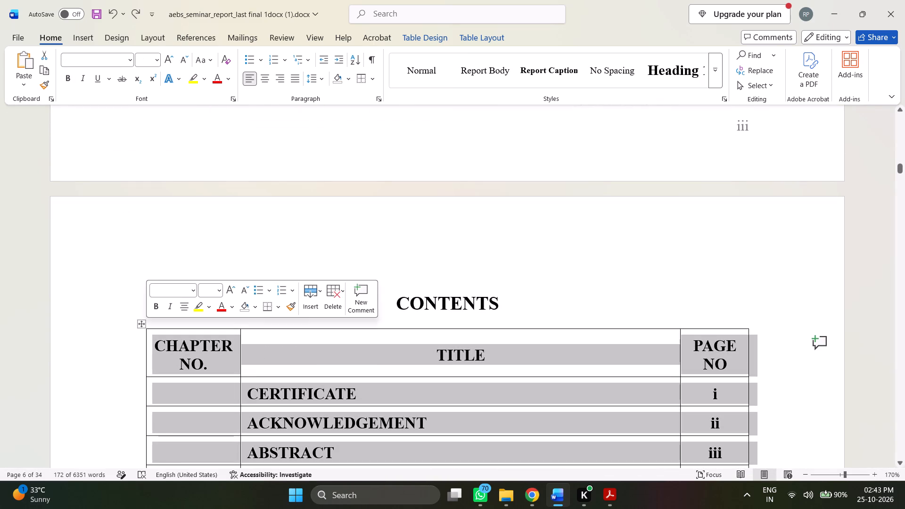
click(485, 35)
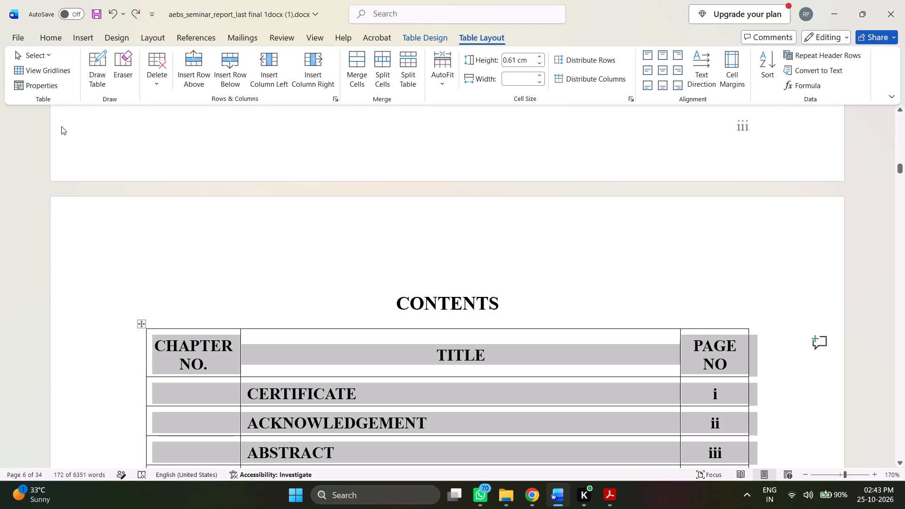
click(26, 87)
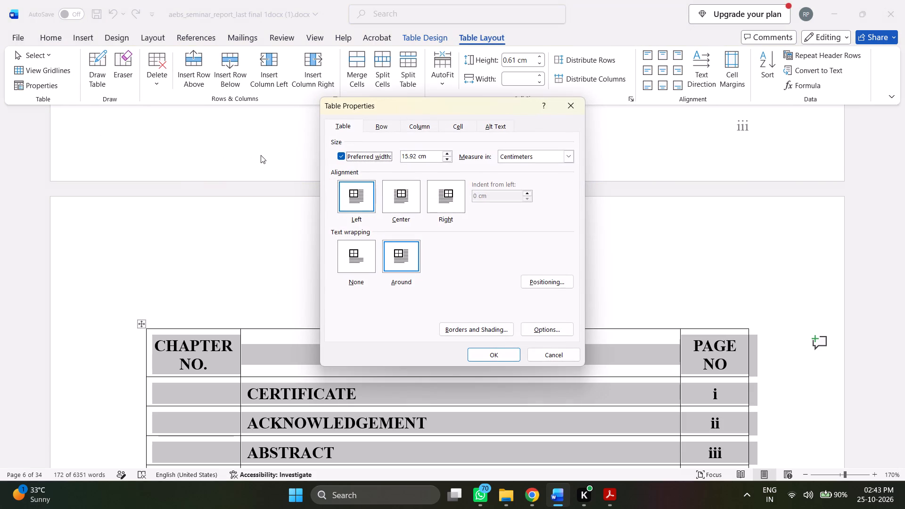
click(379, 128)
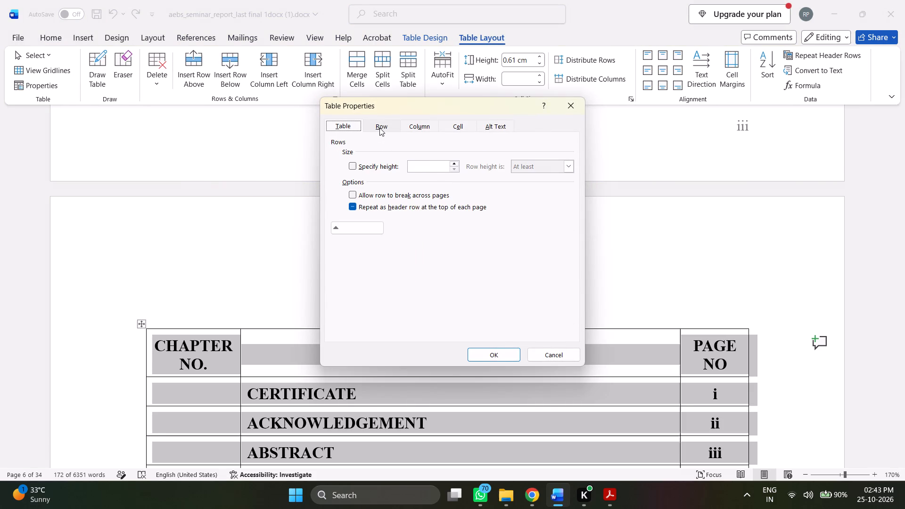
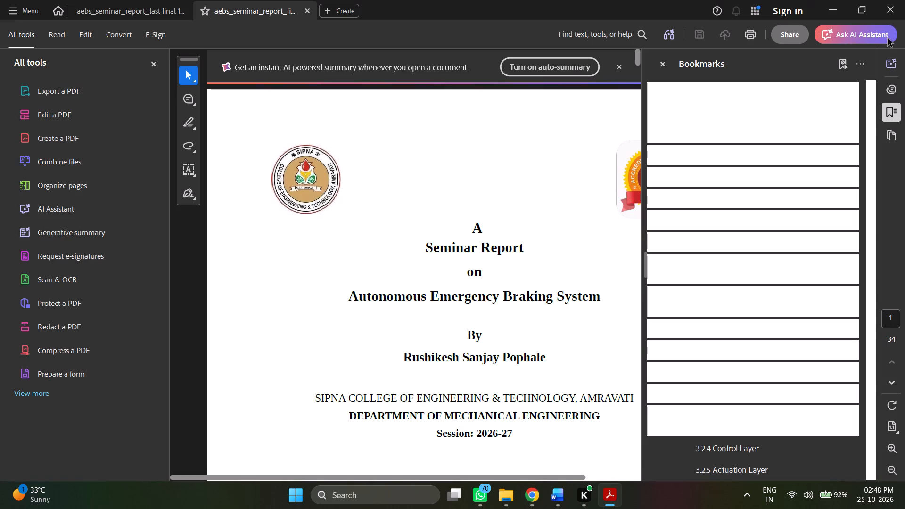
click(602, 194)
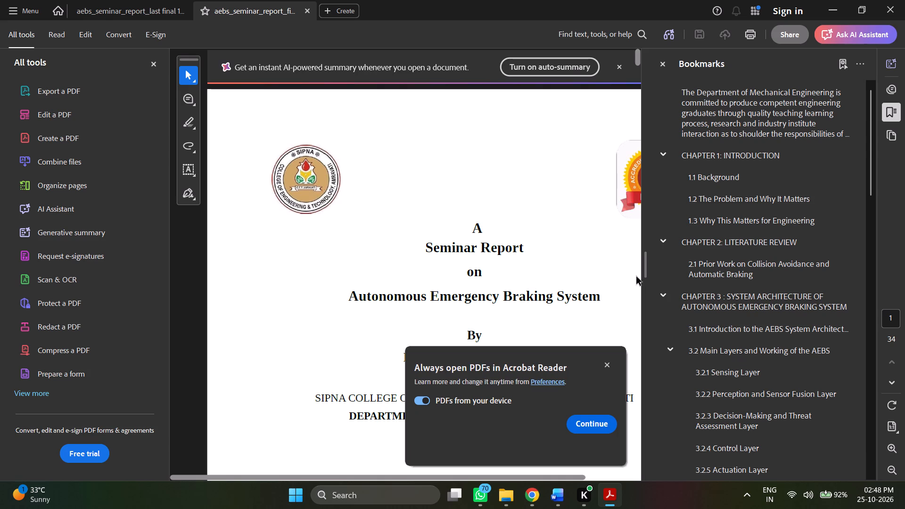
click(609, 368)
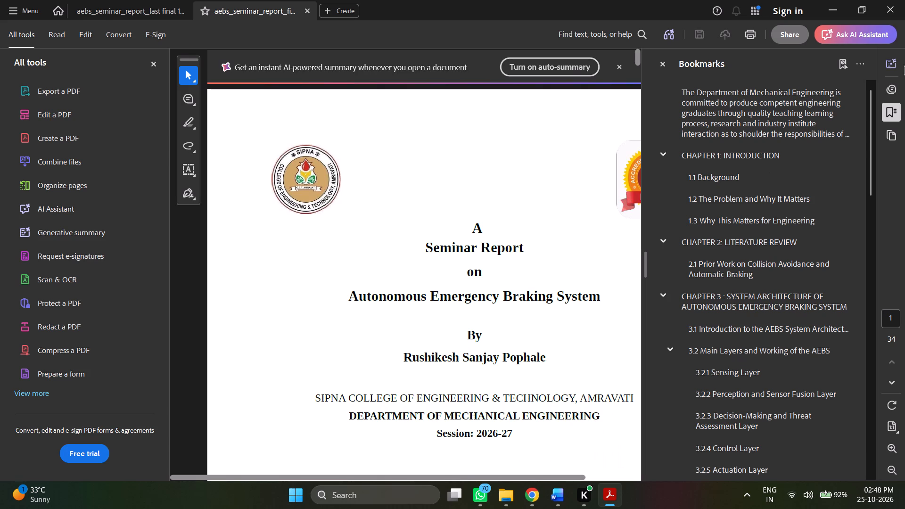
click(663, 64)
Check the top borders of the Course Outcome, Contents, List of Figure and List of Table tables in the downloaded PDF.
scroll(617, 296, down, 2)
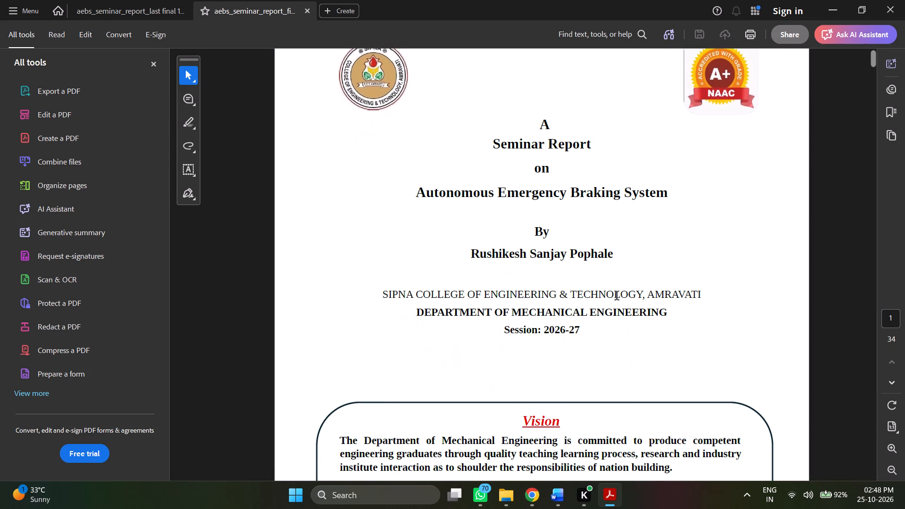
scroll(617, 296, down, 5)
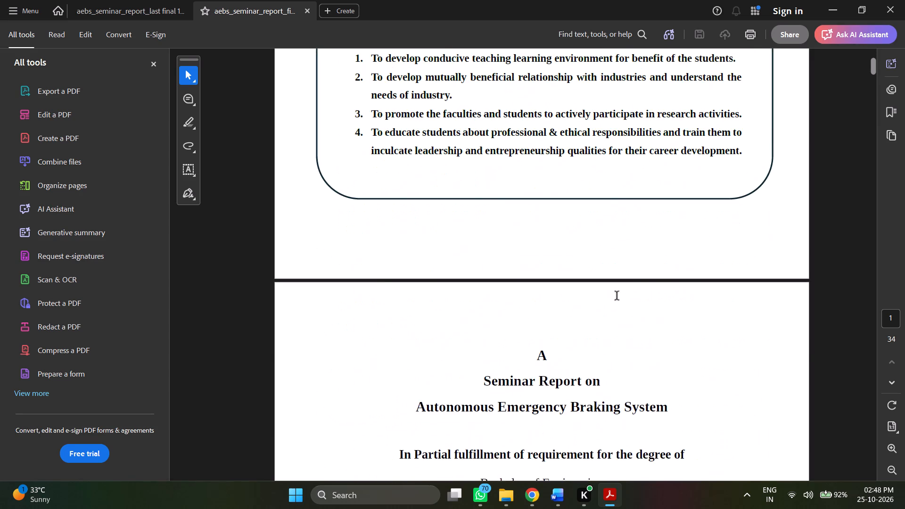
scroll(617, 296, up, 2)
scroll(617, 296, down, 2)
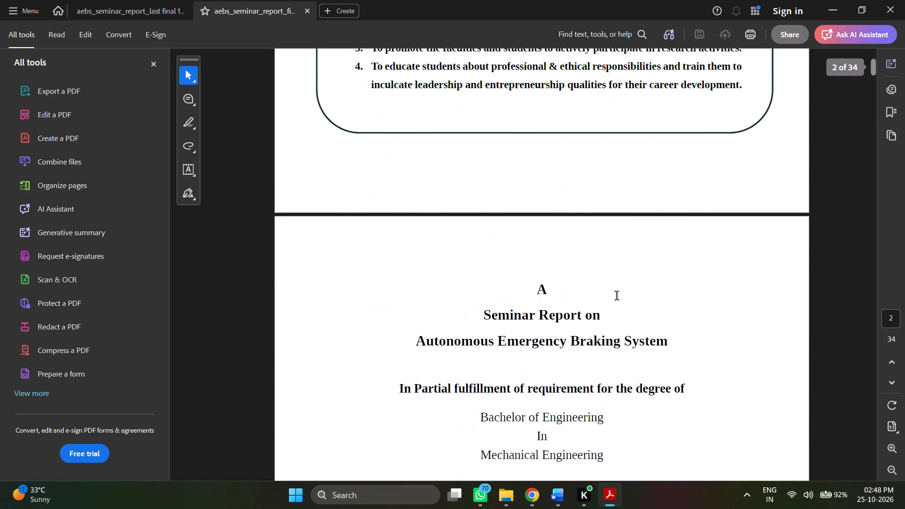
scroll(617, 296, down, 5)
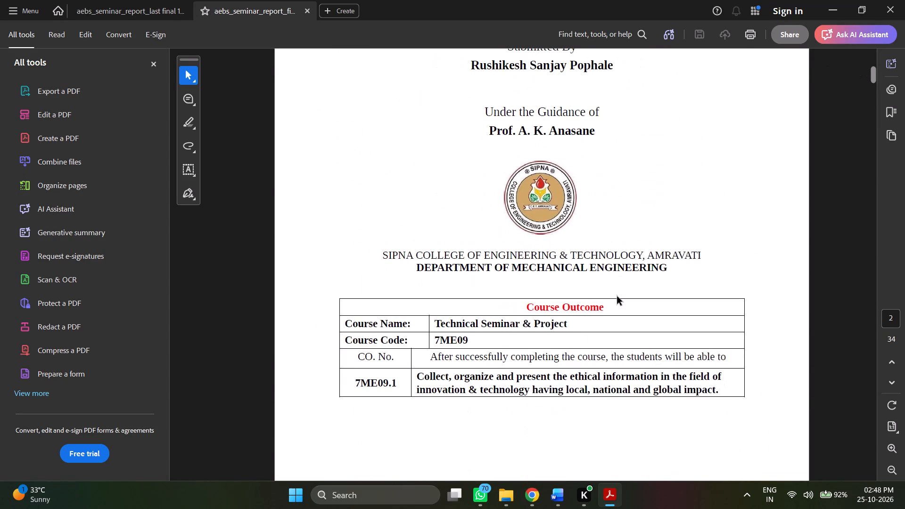
scroll(617, 296, down, 8)
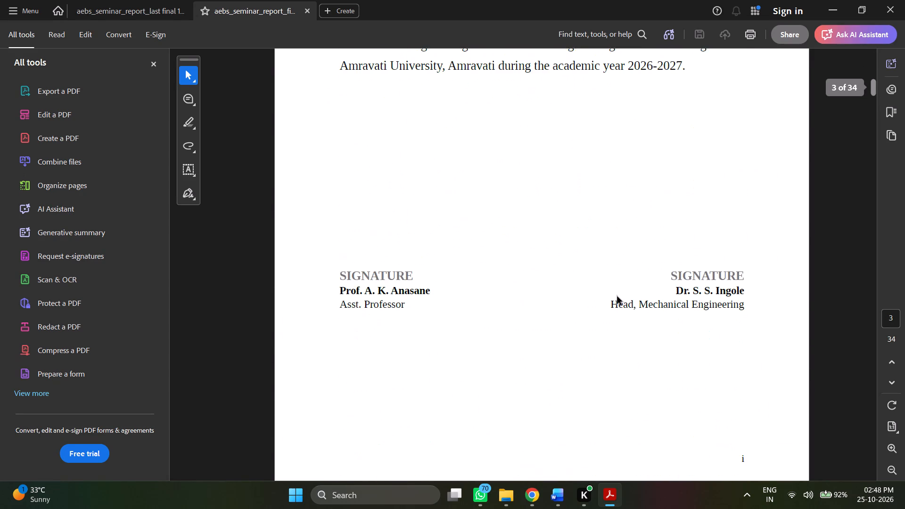
scroll(617, 296, down, 7)
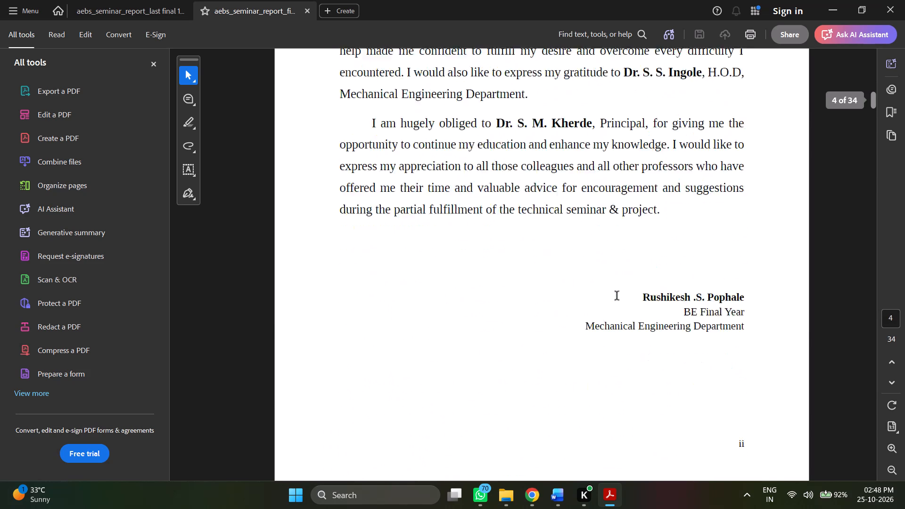
scroll(617, 296, down, 6)
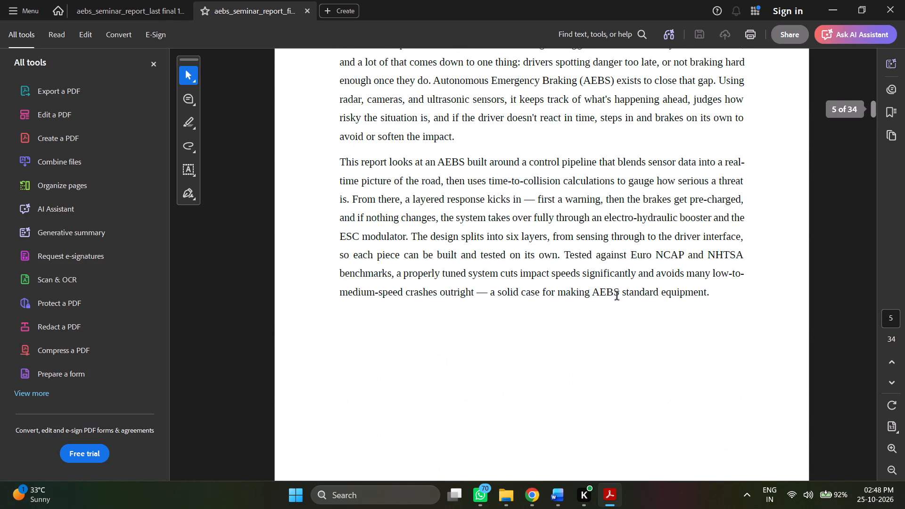
scroll(617, 296, down, 7)
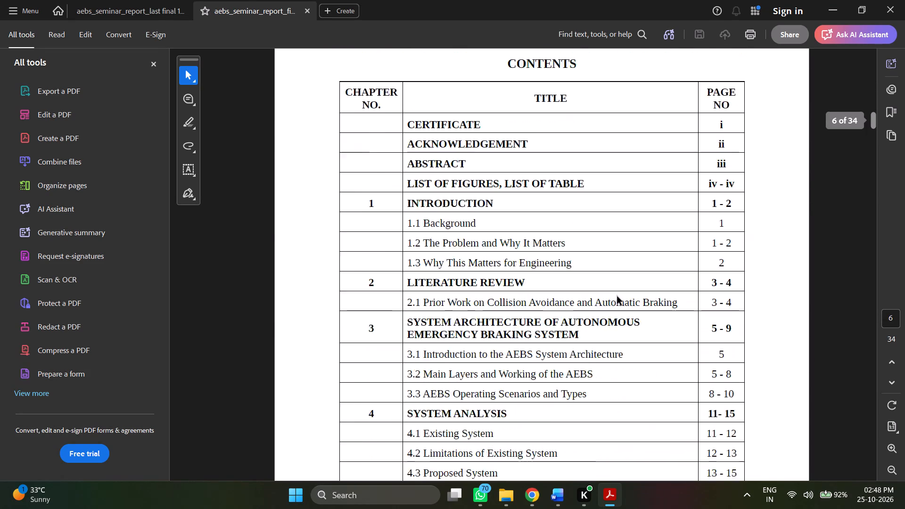
scroll(617, 296, down, 7)
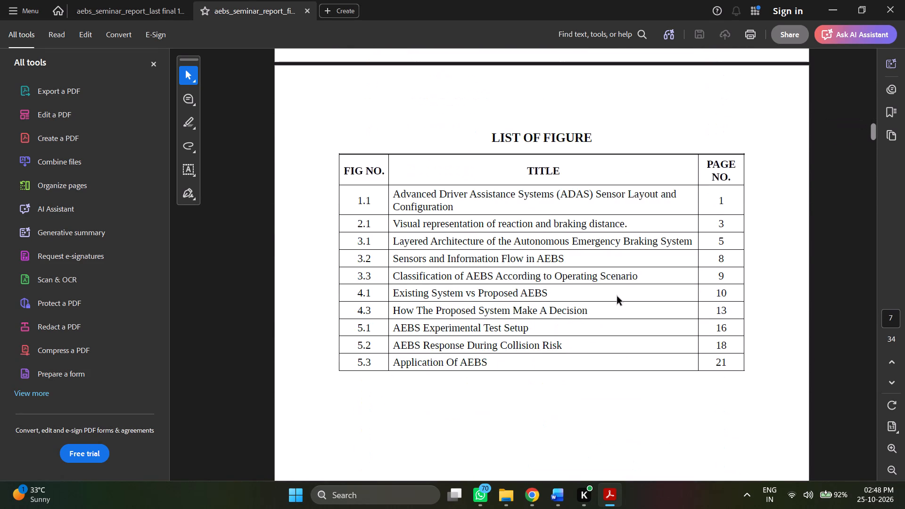
scroll(617, 296, down, 6)
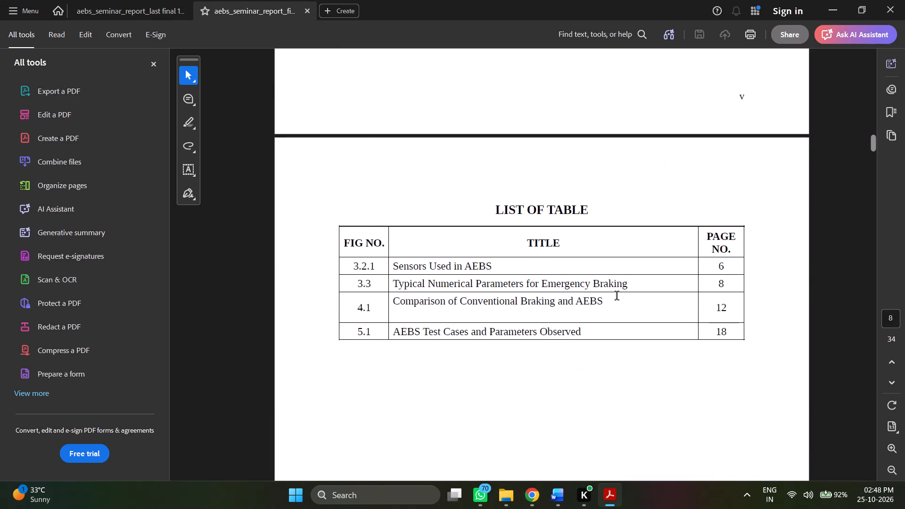
Look through Chapter 1: Introduction and Chapter 2: Literature Review of the fixed PDF for table and layout problems.
scroll(617, 296, down, 8)
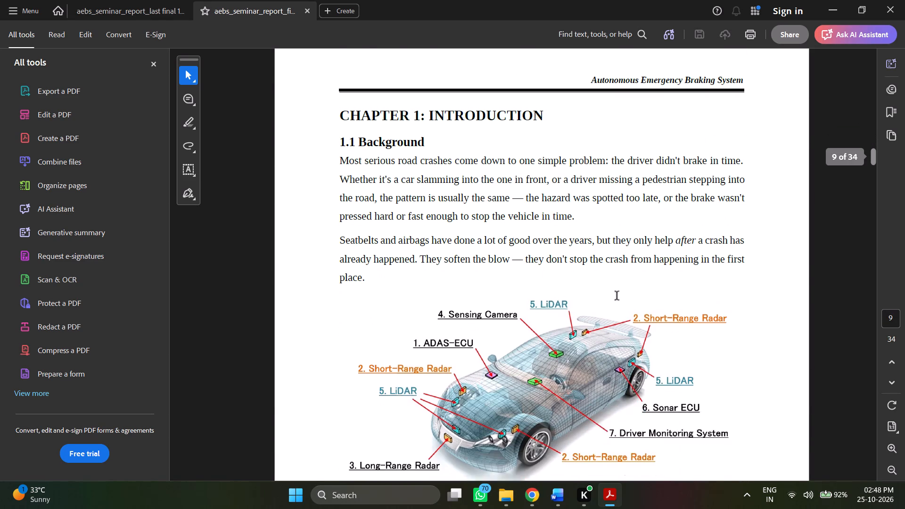
scroll(617, 296, down, 7)
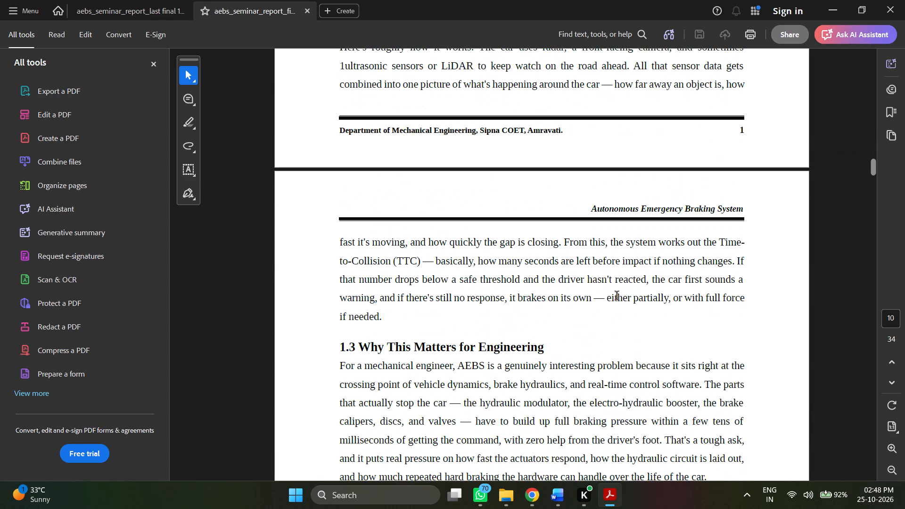
scroll(617, 296, down, 4)
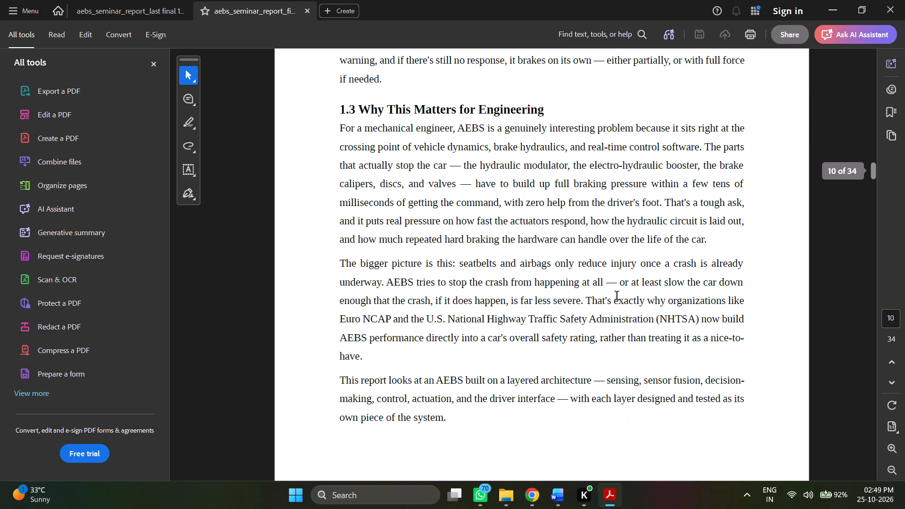
scroll(617, 296, down, 7)
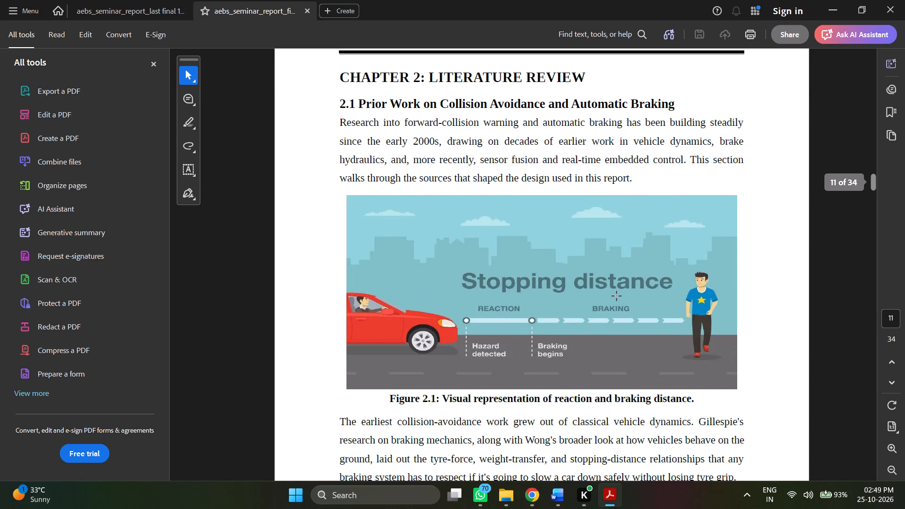
scroll(617, 296, down, 6)
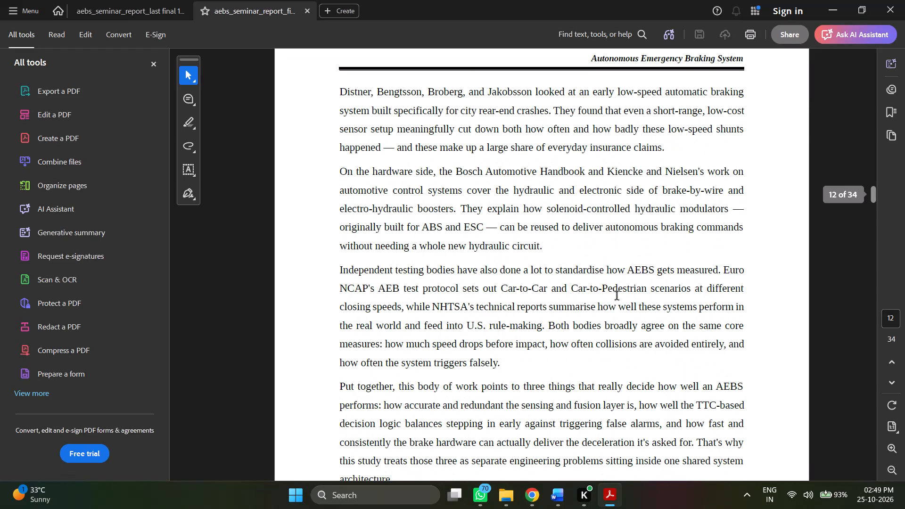
scroll(579, 367, up, 2)
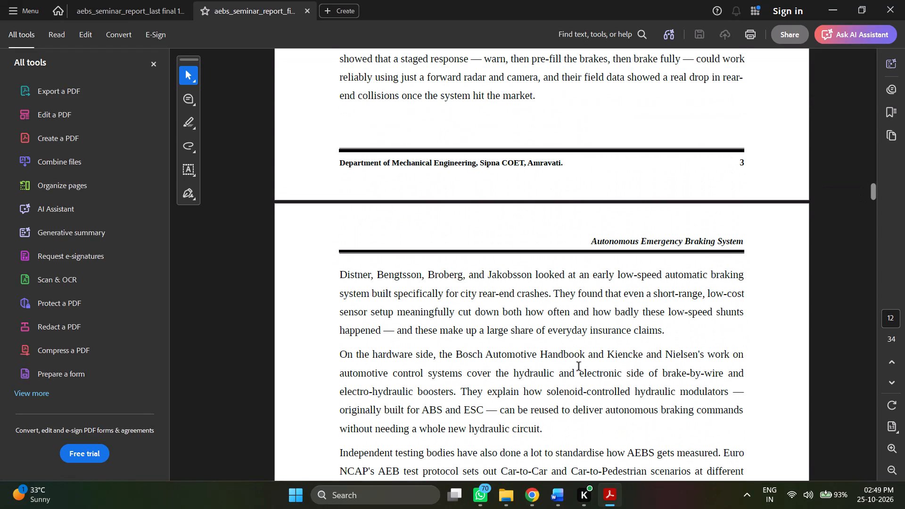
scroll(579, 367, down, 5)
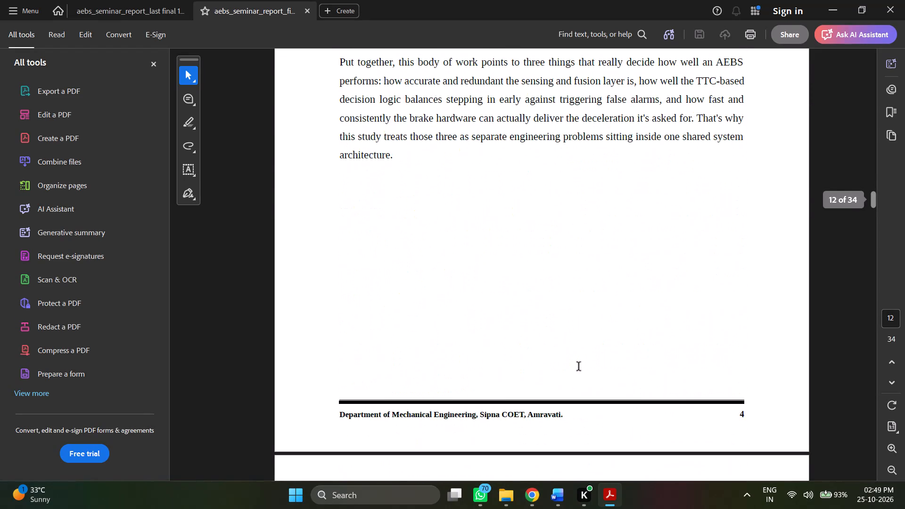
Check the top borders of Table 3.2.1 and Table 3.3 in Chapter 3, and continue through the report's remaining pages.
scroll(579, 367, down, 4)
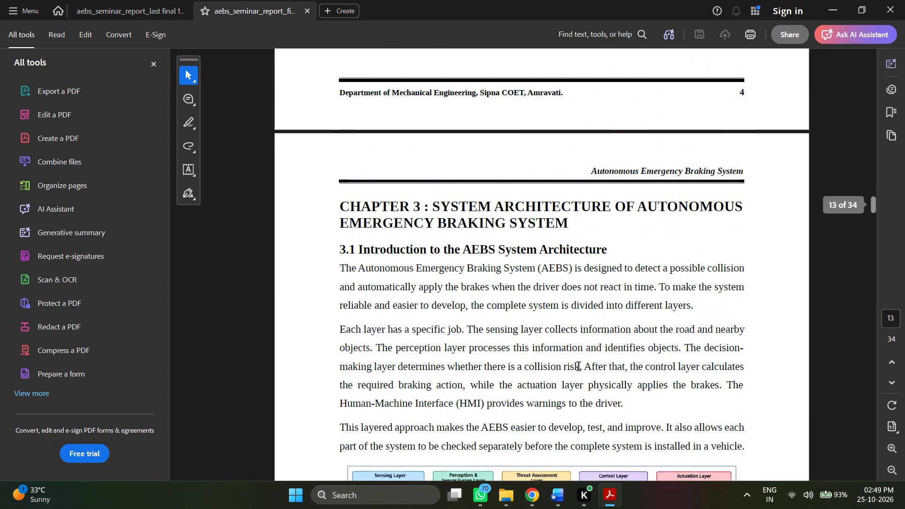
scroll(579, 367, down, 3)
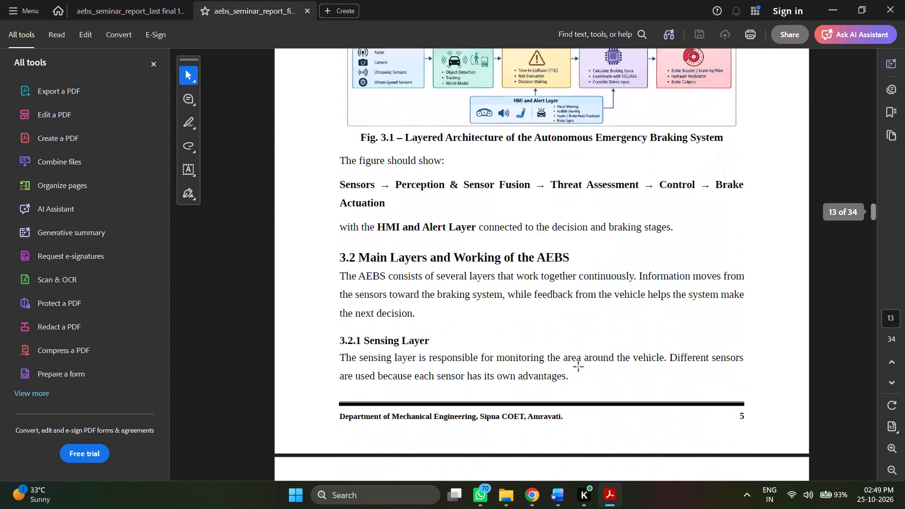
scroll(579, 367, down, 6)
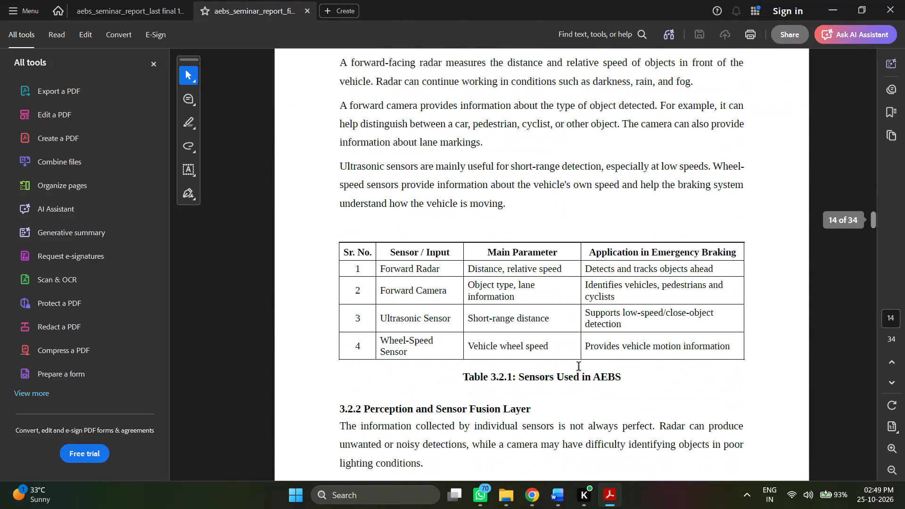
scroll(579, 367, down, 7)
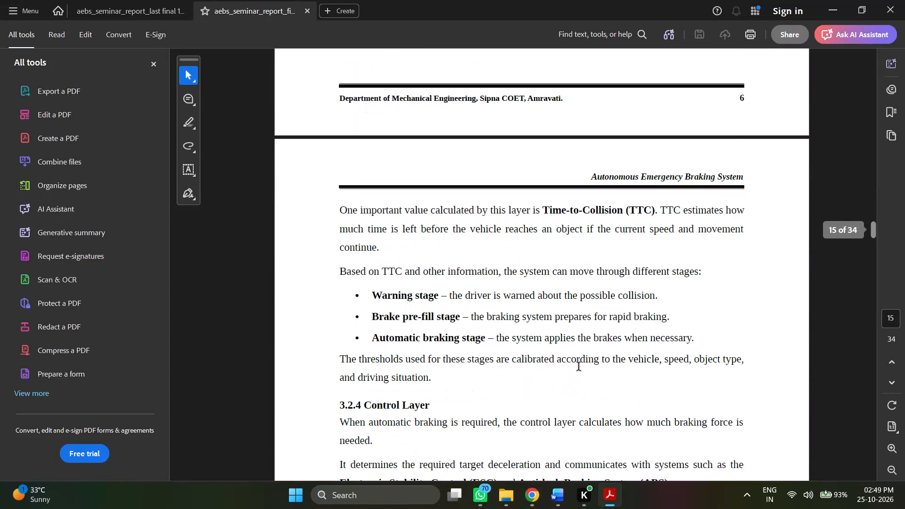
scroll(579, 367, down, 7)
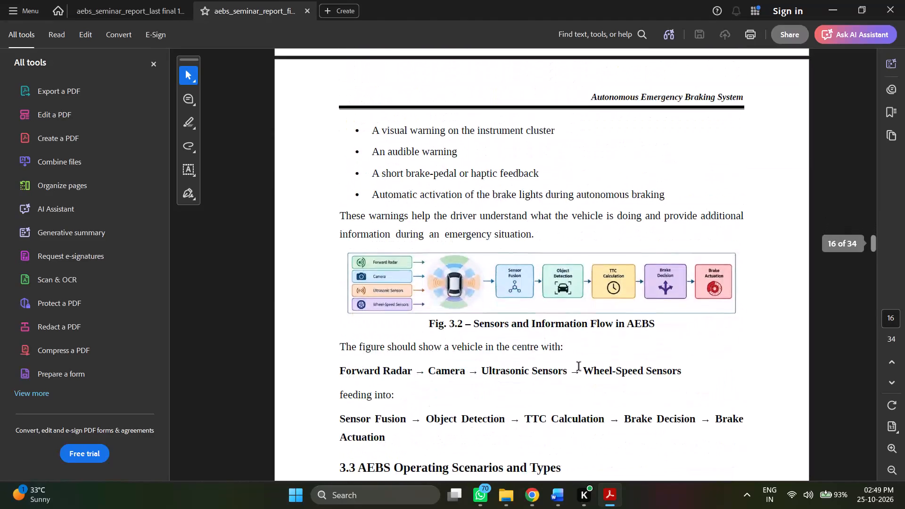
scroll(579, 367, down, 4)
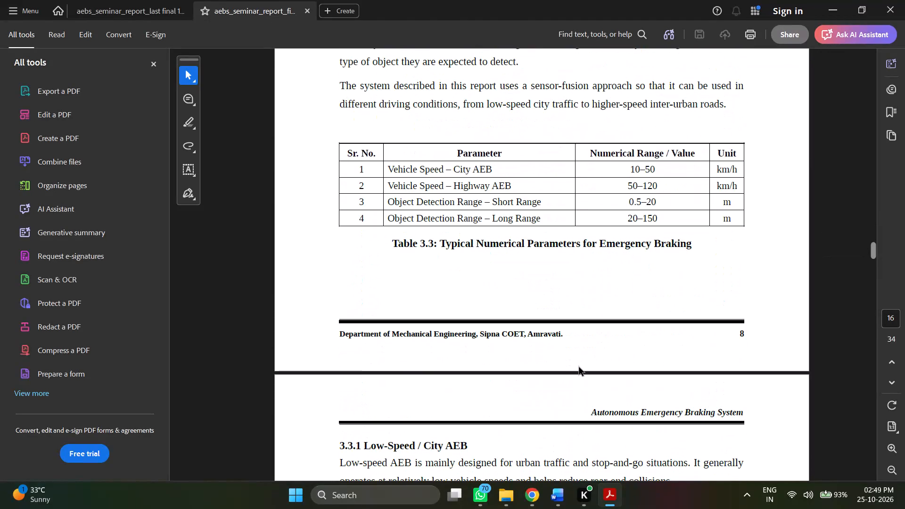
scroll(579, 367, down, 2)
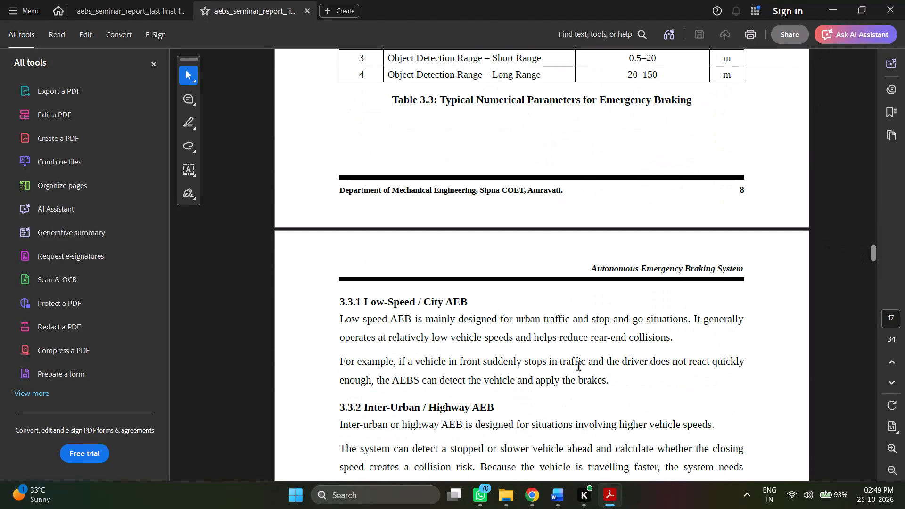
scroll(579, 367, down, 7)
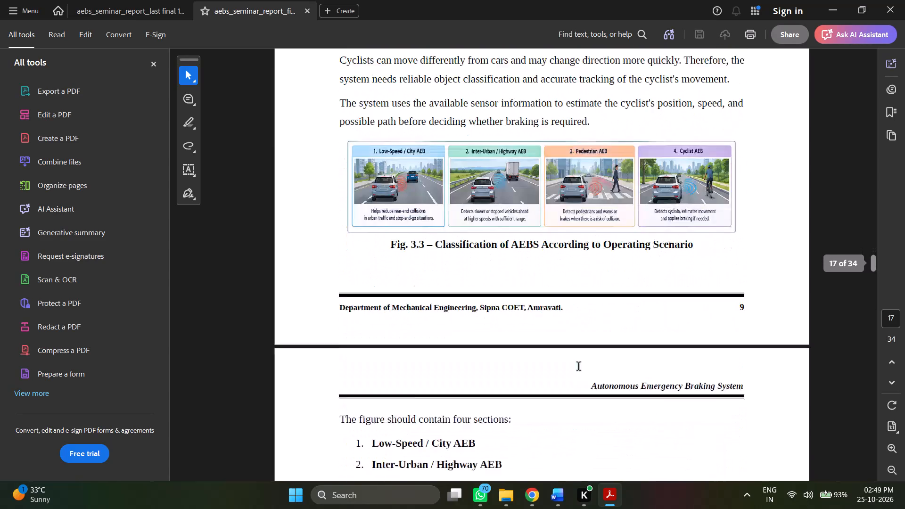
scroll(579, 367, down, 2)
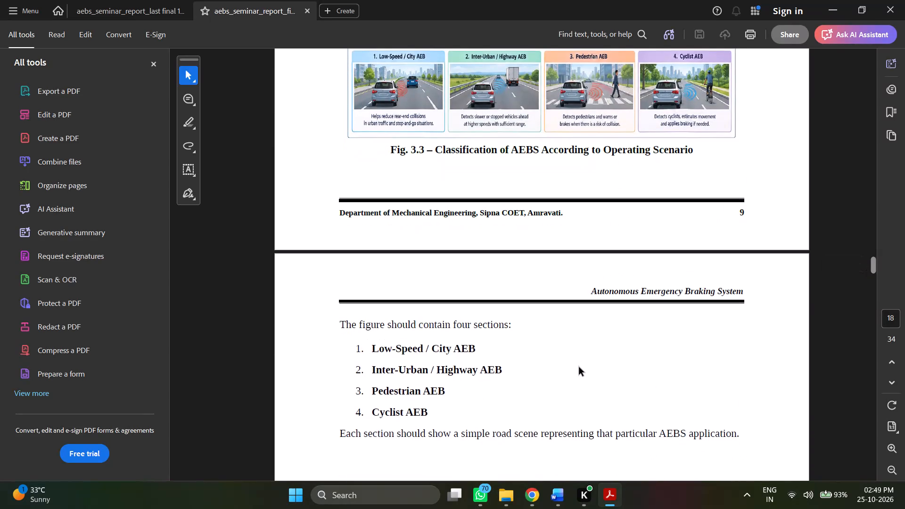
Look through the end of Chapter 3 and Chapter 4: System Analysis, checking Table 4.1's borders and the page layout.
scroll(579, 367, down, 3)
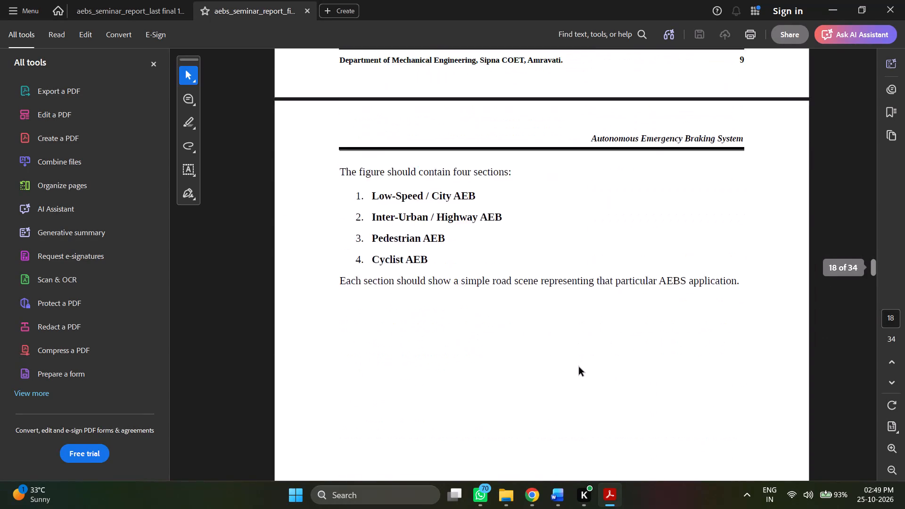
scroll(579, 367, down, 5)
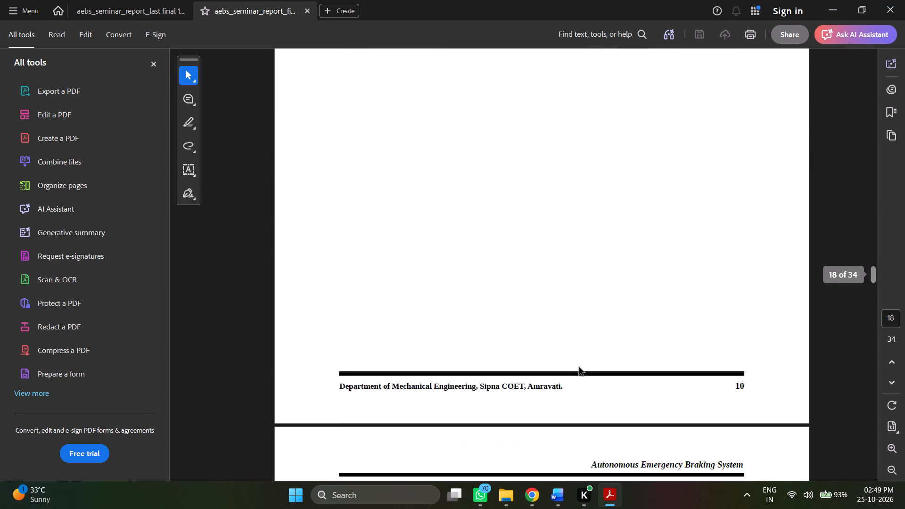
scroll(579, 367, down, 4)
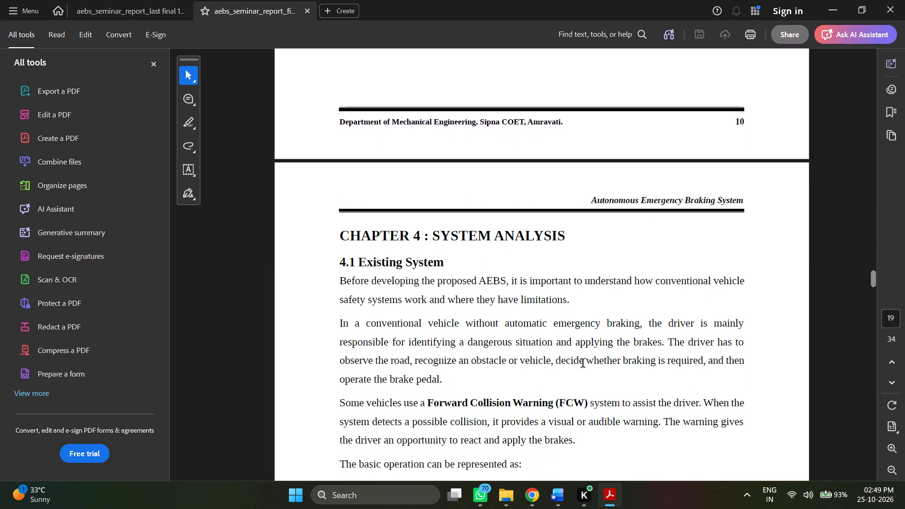
scroll(583, 364, down, 6)
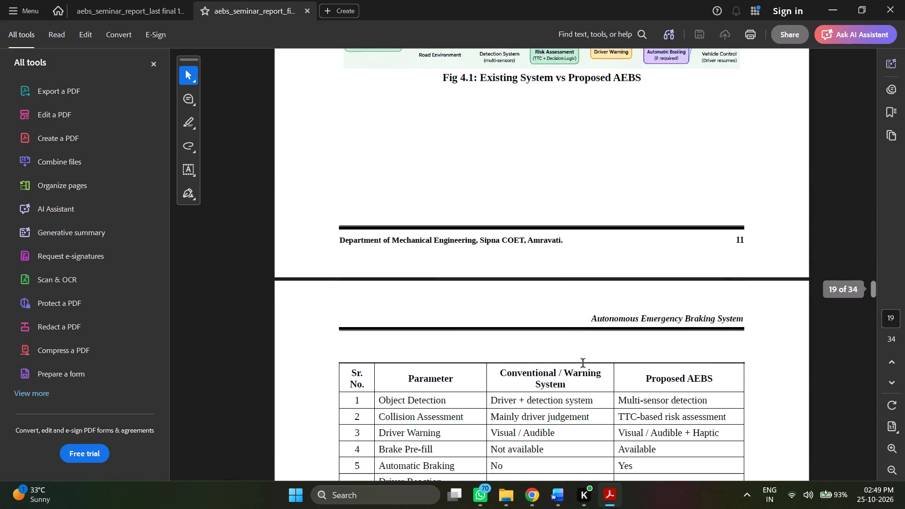
scroll(583, 364, down, 4)
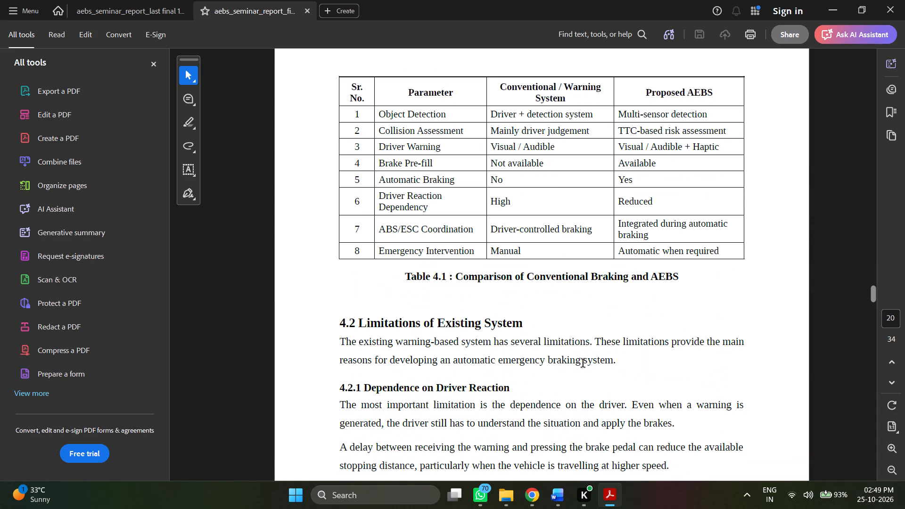
scroll(583, 364, down, 5)
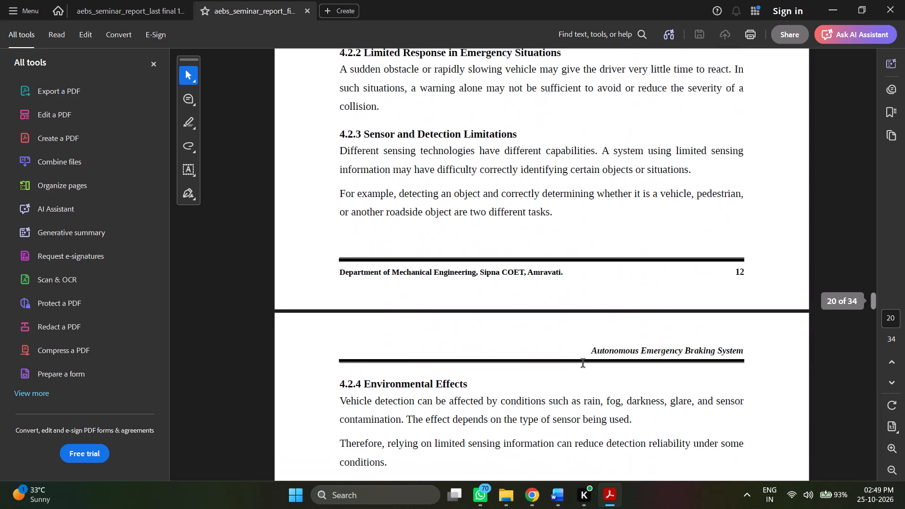
scroll(583, 364, down, 9)
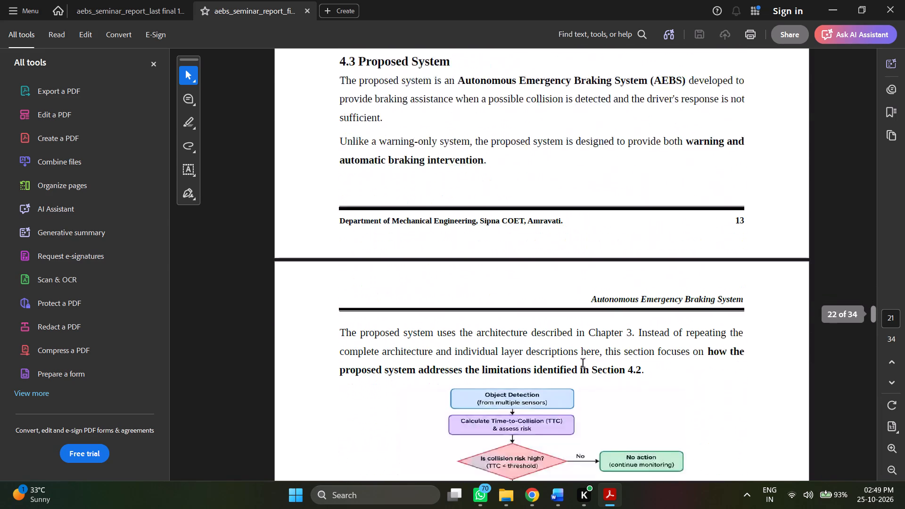
scroll(583, 364, down, 7)
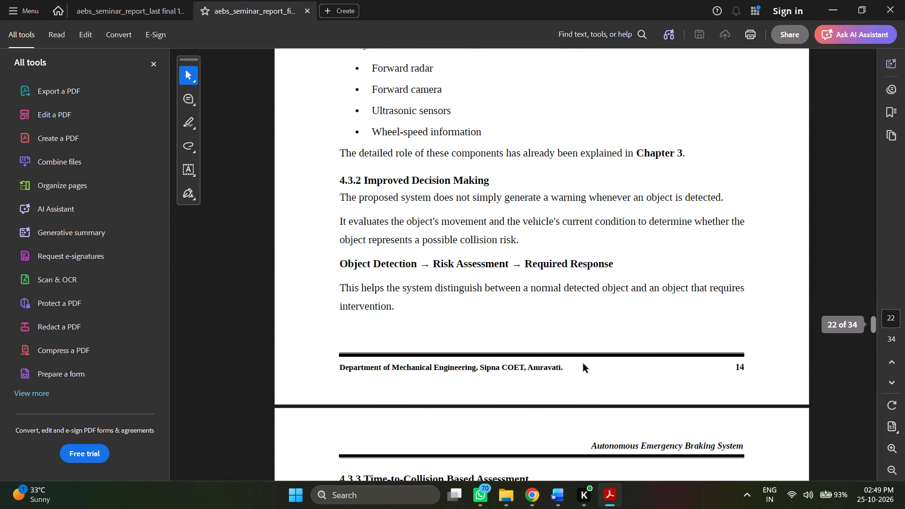
scroll(583, 364, down, 6)
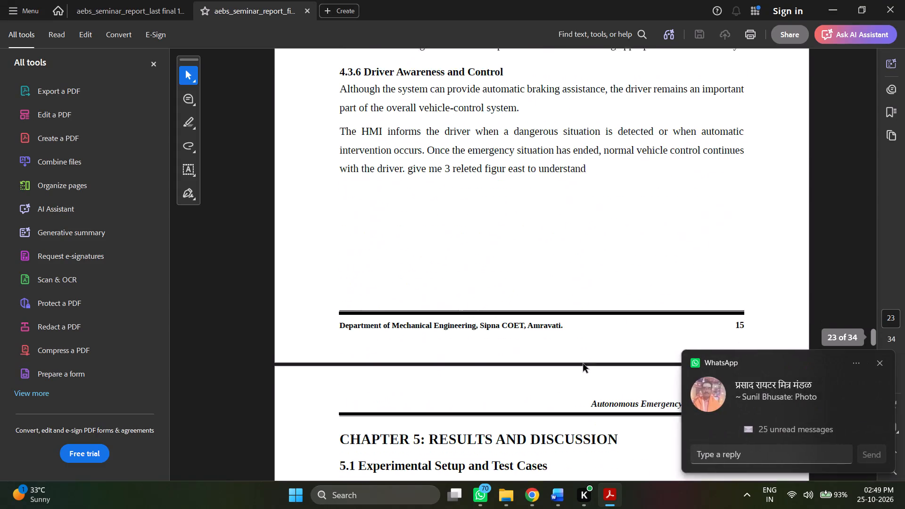
Look through Chapter 5: Results and Discussion, checking the borders of Table 5.1, the figures and the page layout.
scroll(583, 364, down, 4)
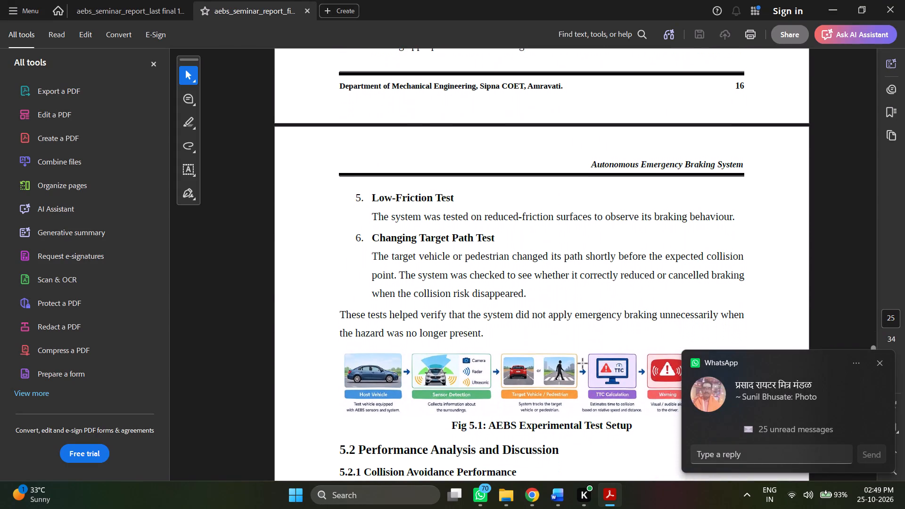
scroll(583, 364, down, 4)
scroll(583, 364, right, 2)
scroll(583, 364, down, 1)
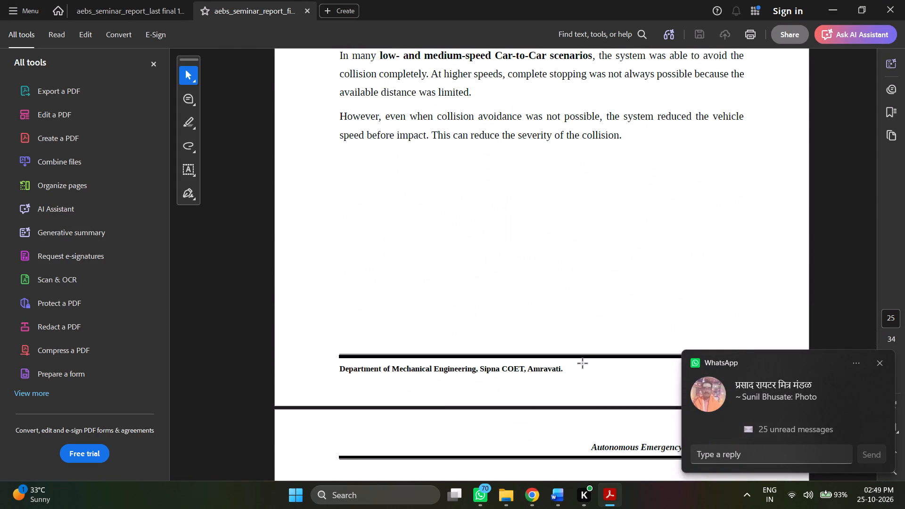
scroll(583, 364, down, 1)
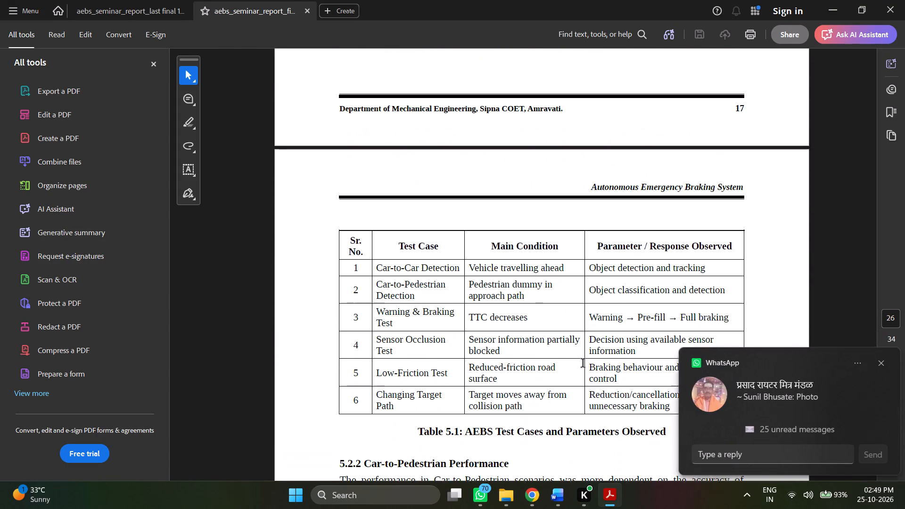
scroll(583, 364, down, 8)
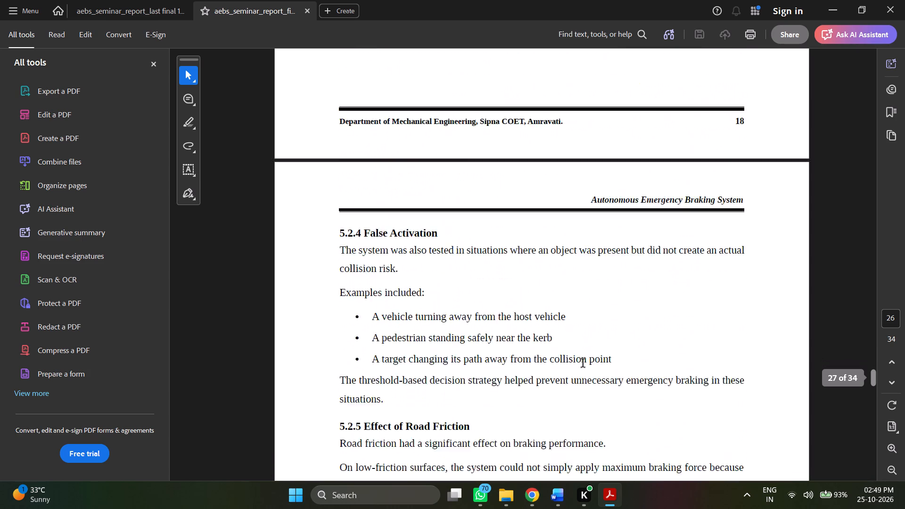
scroll(583, 364, down, 5)
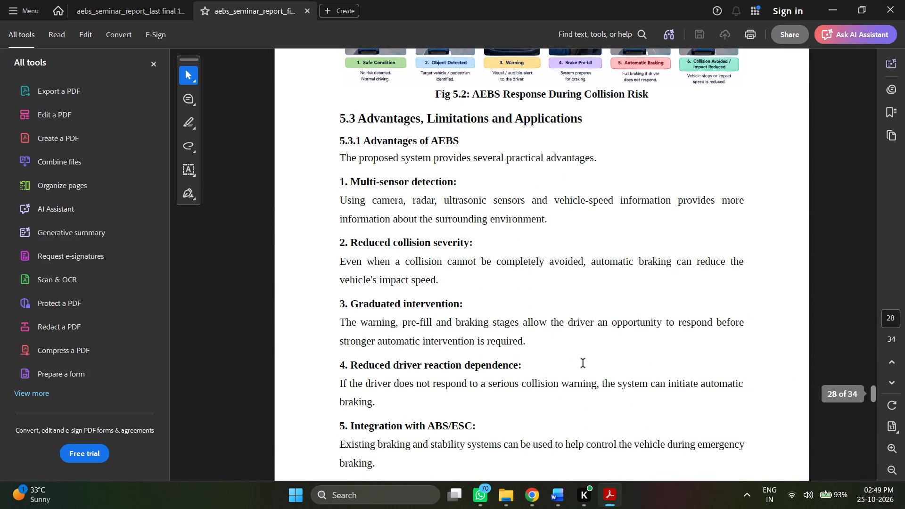
scroll(583, 364, down, 10)
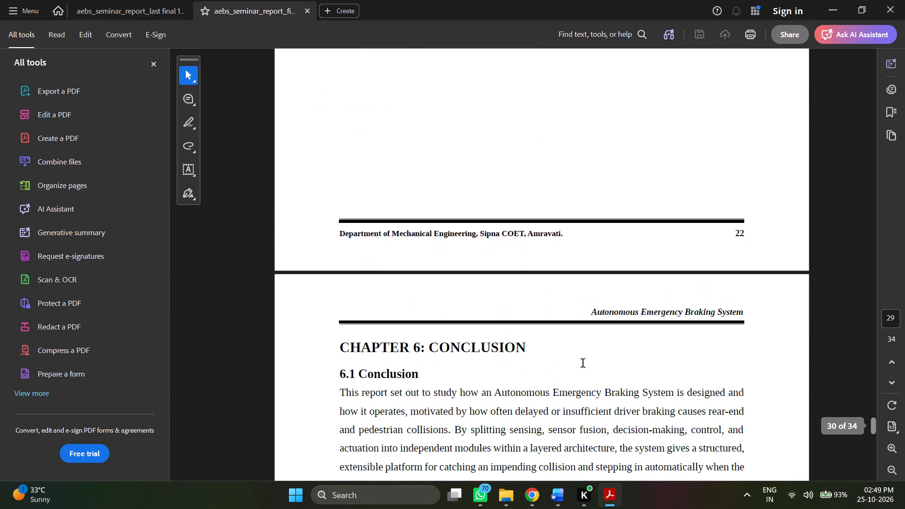
Review Chapter 6: Conclusion, Chapter 7: Future Scope and the References pages through the end of the fixed PDF.
scroll(583, 364, down, 5)
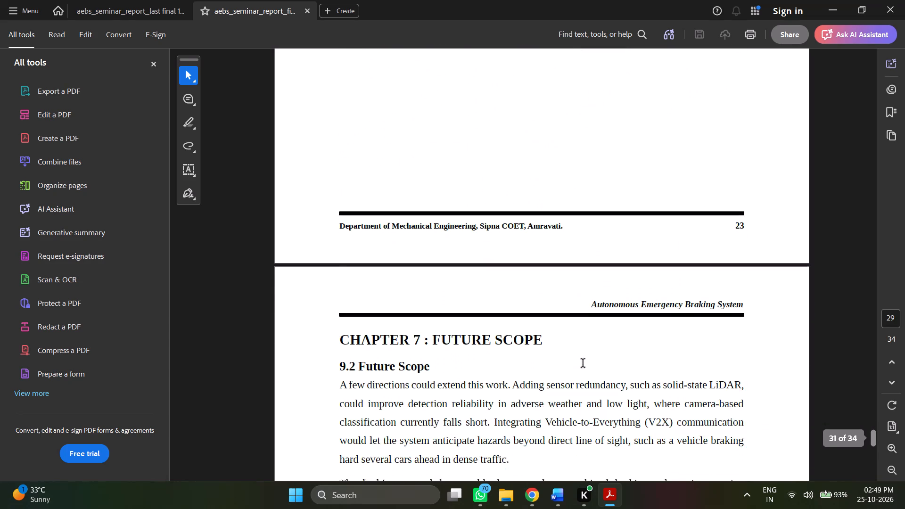
scroll(583, 364, down, 7)
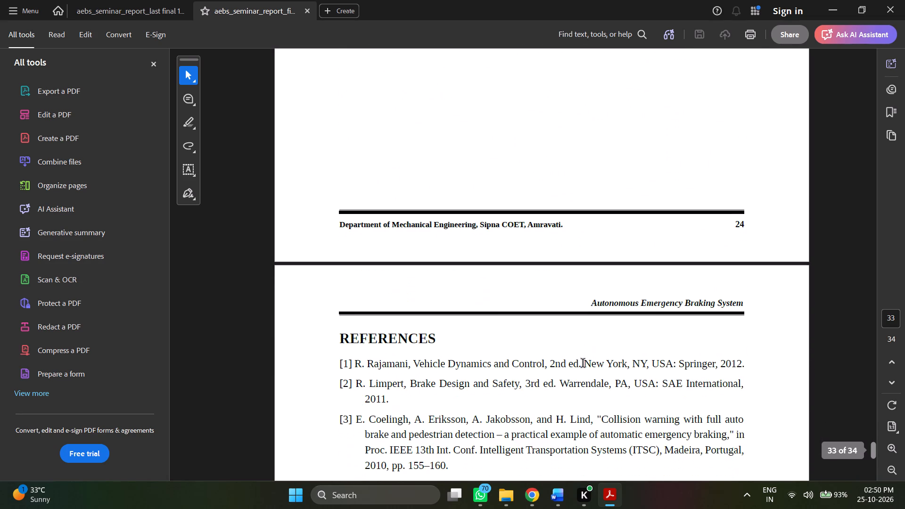
scroll(583, 364, down, 13)
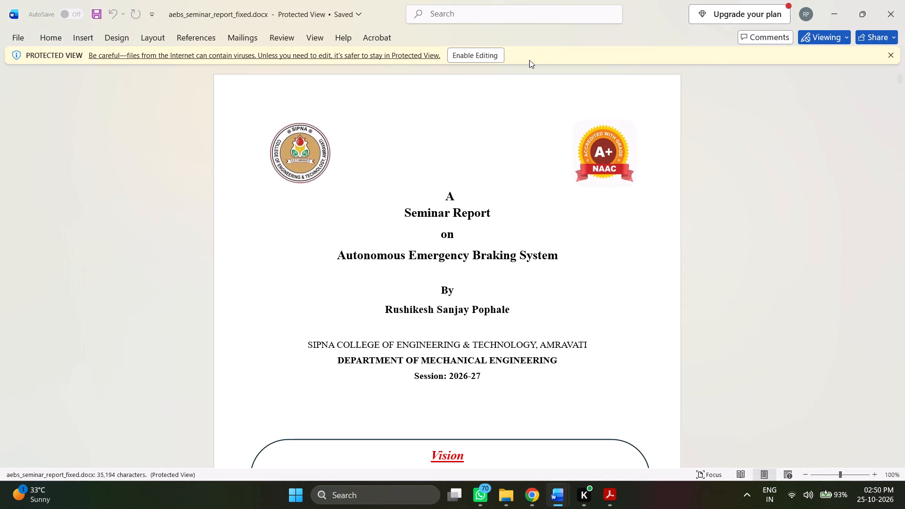
click(493, 57)
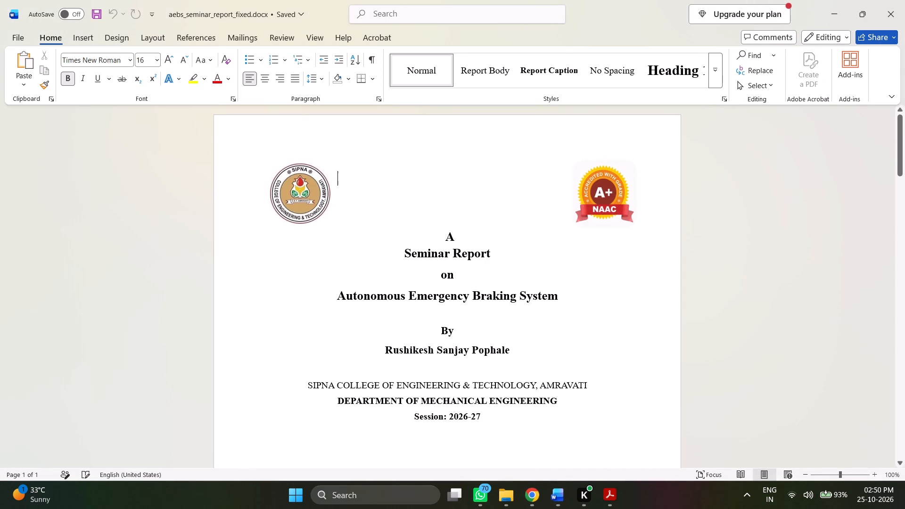
Examine the Word report's front matter from the Vision and Mission page through the course outcome table, Certificate, Acknowledgement and Abstract.
scroll(547, 186, down, 5)
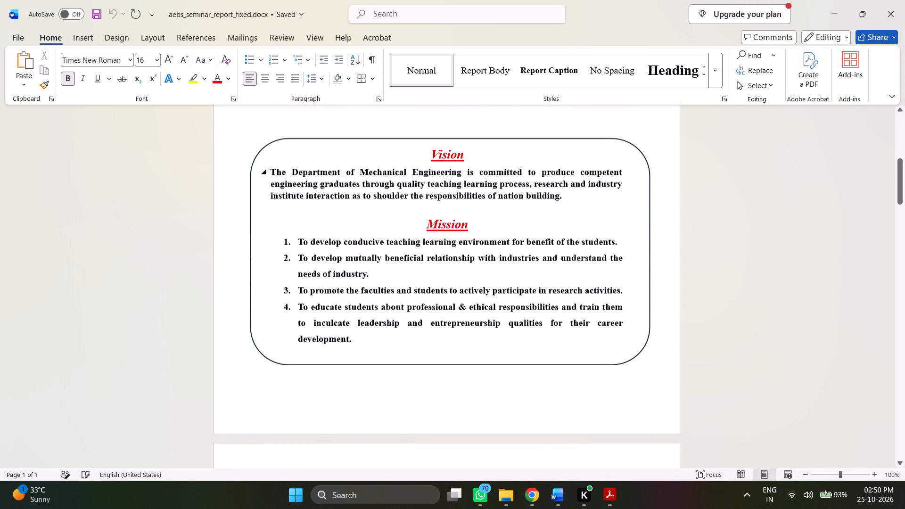
scroll(547, 186, down, 5)
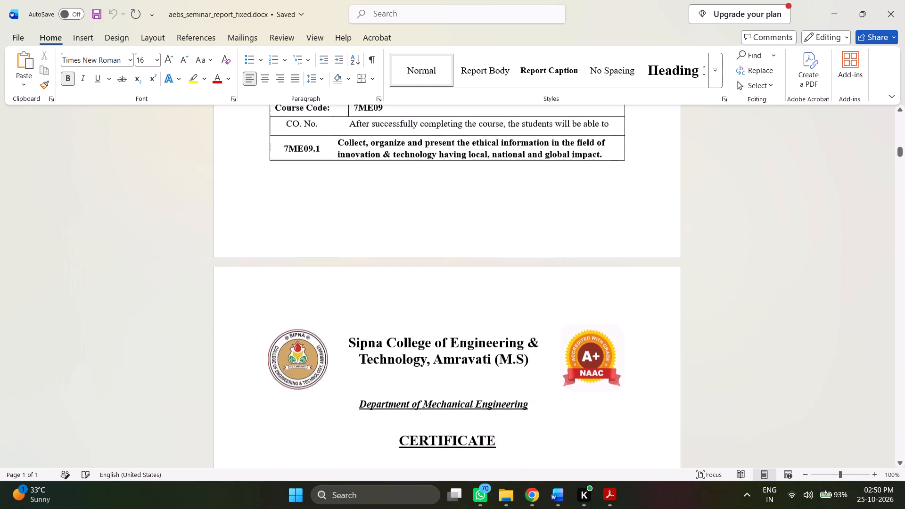
scroll(547, 186, down, 2)
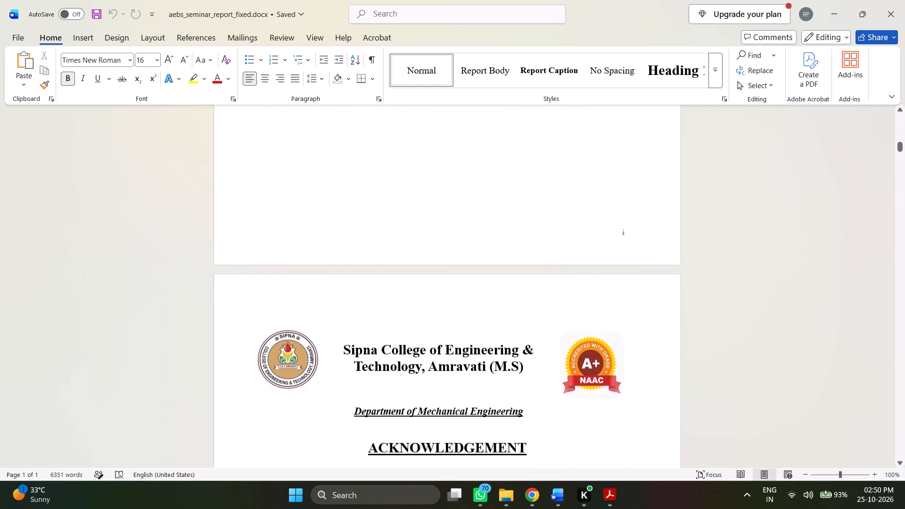
scroll(547, 186, down, 2)
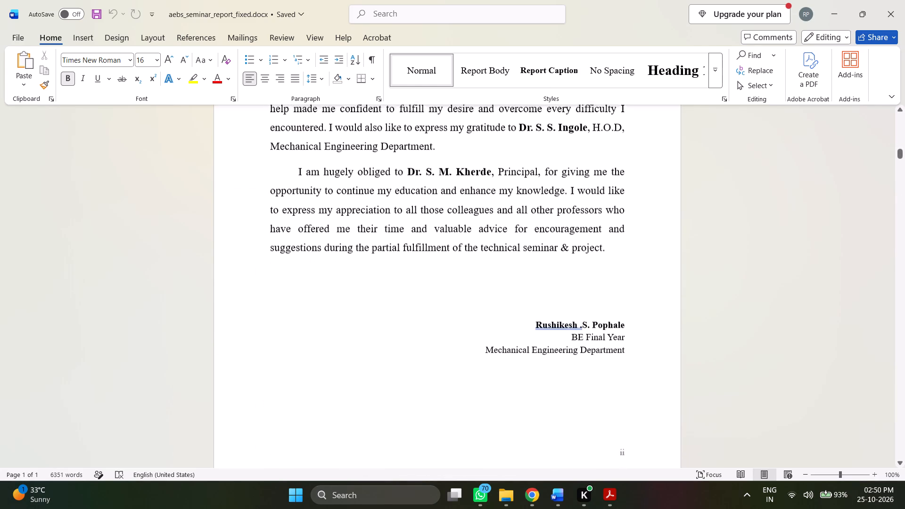
scroll(547, 186, down, 2)
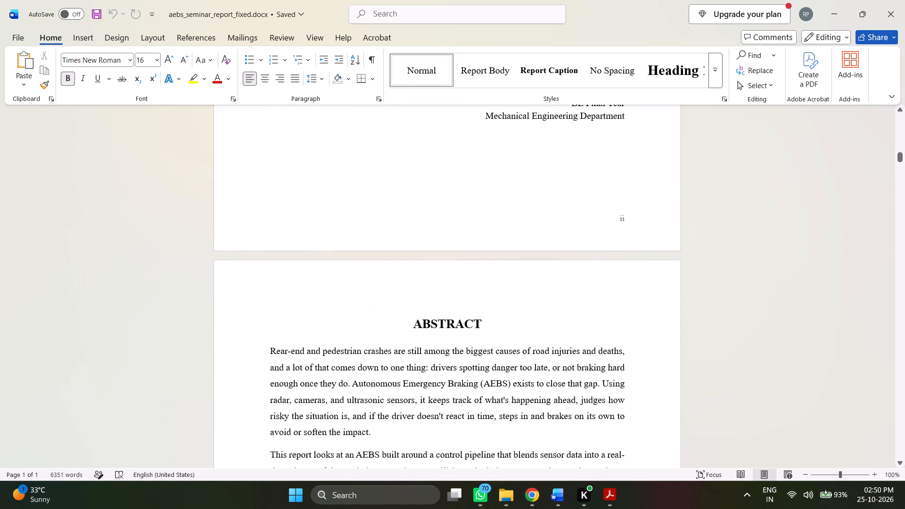
scroll(547, 186, down, 2)
Check the font, size and alignment of the ABSTRACT heading and its first paragraph.
scroll(547, 186, up, 1)
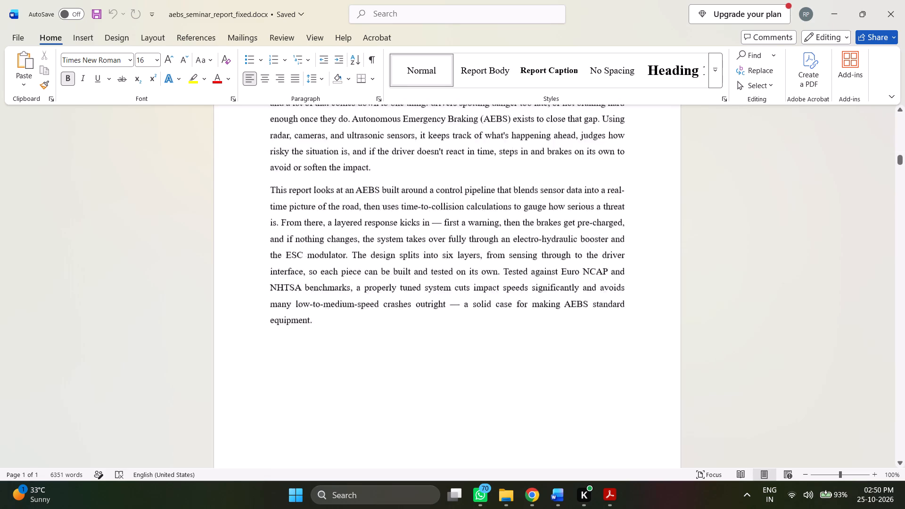
scroll(547, 186, up, 1)
double_click(461, 219)
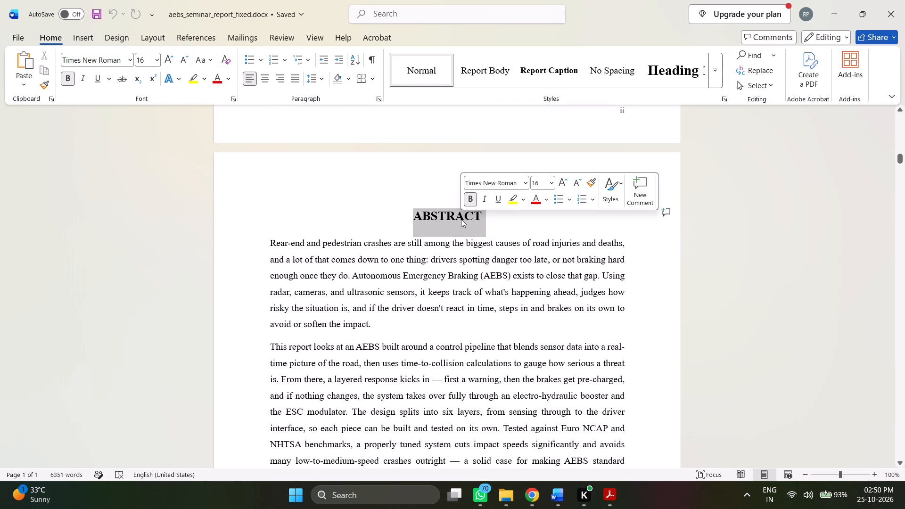
triple_click(362, 257)
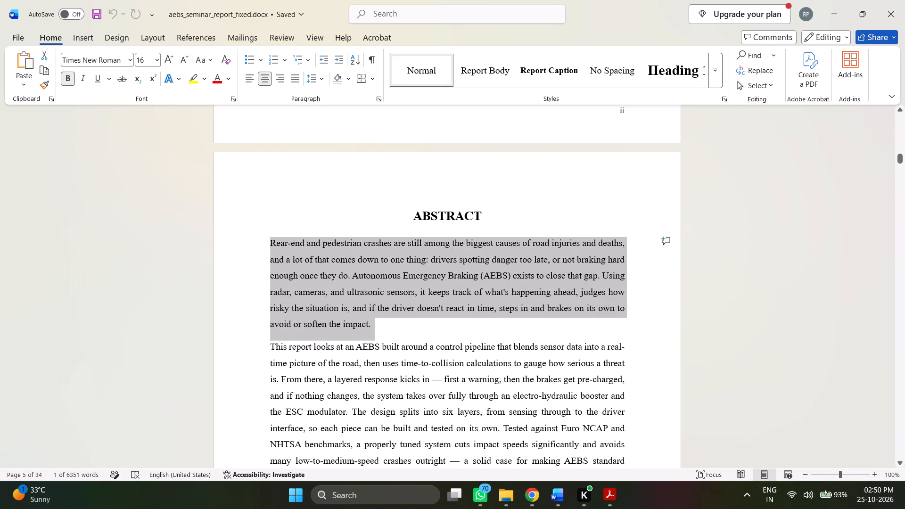
click(410, 334)
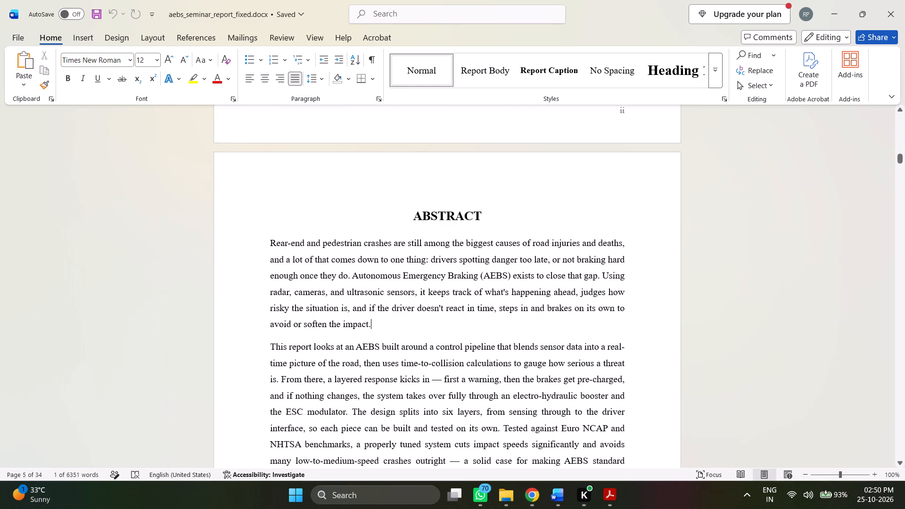
double_click(426, 235)
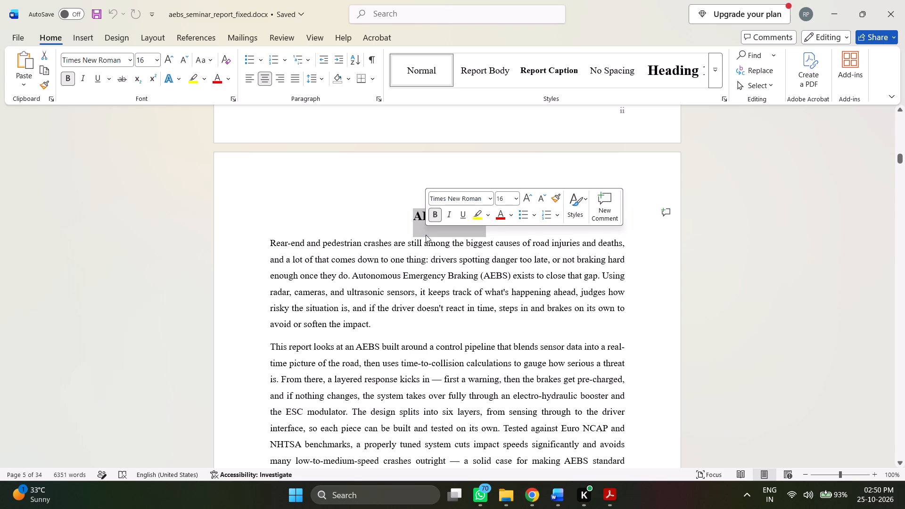
triple_click(418, 254)
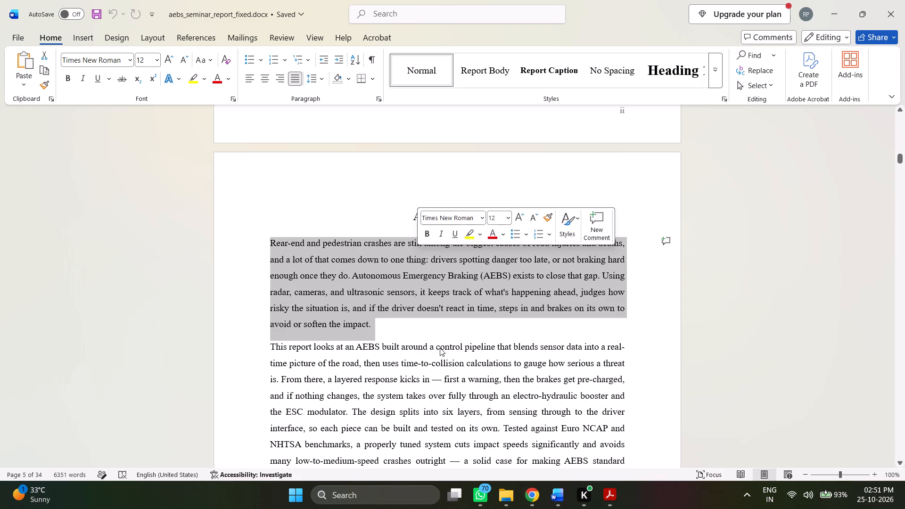
click(443, 338)
Examine the Contents table, the List of Figure table and the remaining front matter up to the start of Chapter 1.
scroll(443, 338, down, 5)
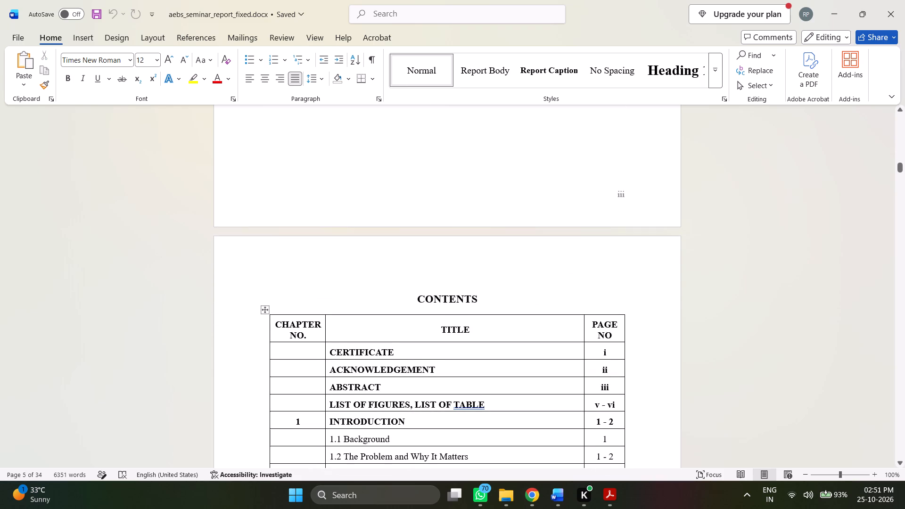
scroll(443, 338, down, 2)
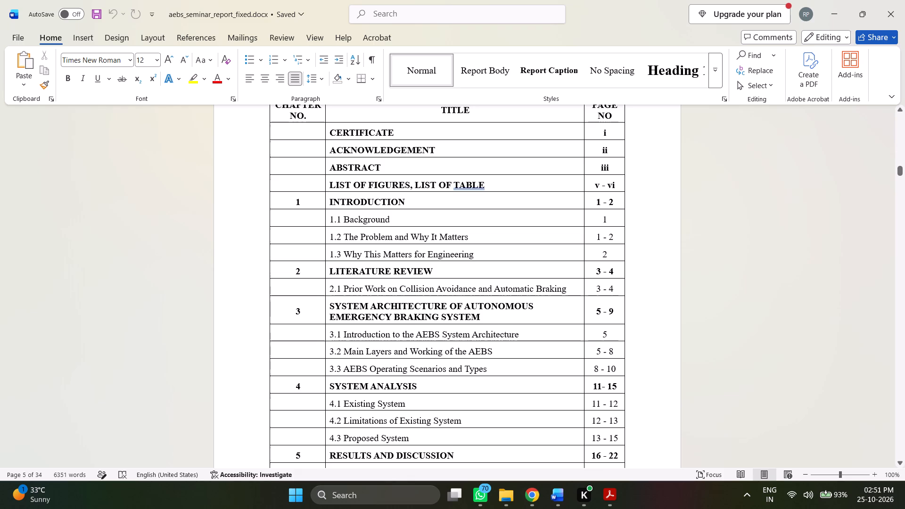
scroll(443, 338, down, 1)
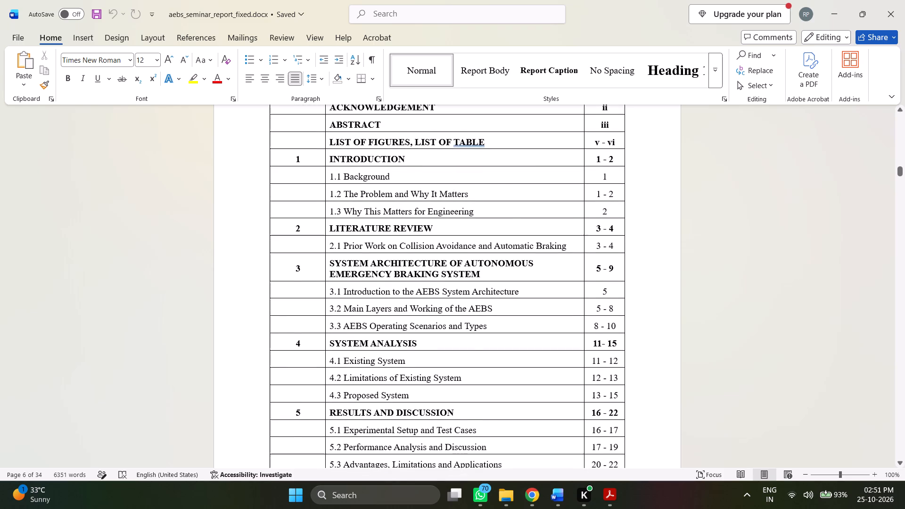
scroll(443, 338, down, 5)
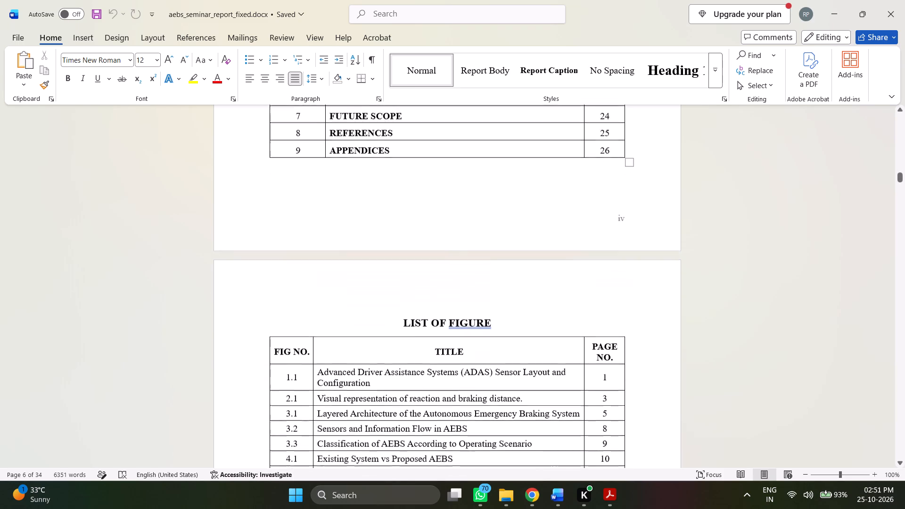
scroll(443, 338, down, 9)
scroll(443, 338, up, 1)
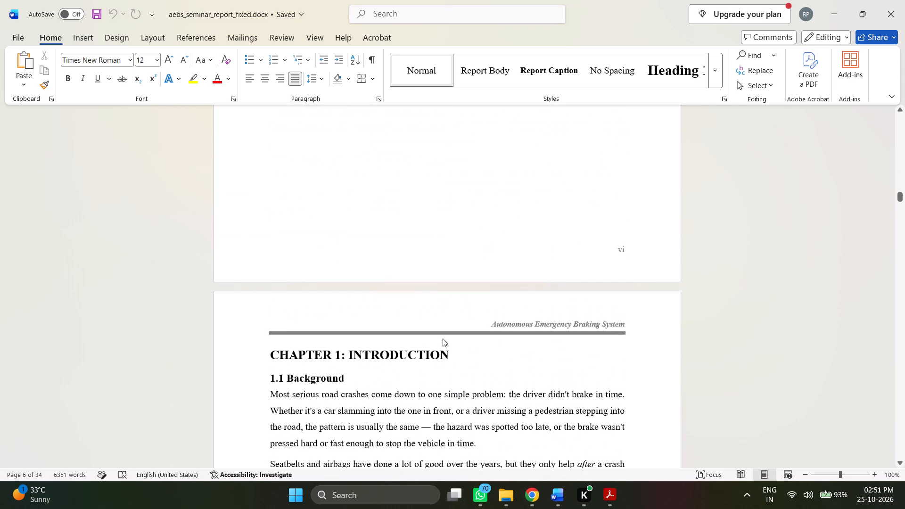
Examine Chapters 1 to 3, including the stopping distance and layered architecture figures and the borders of Tables 3.2.1 and 3.3.
scroll(443, 338, down, 5)
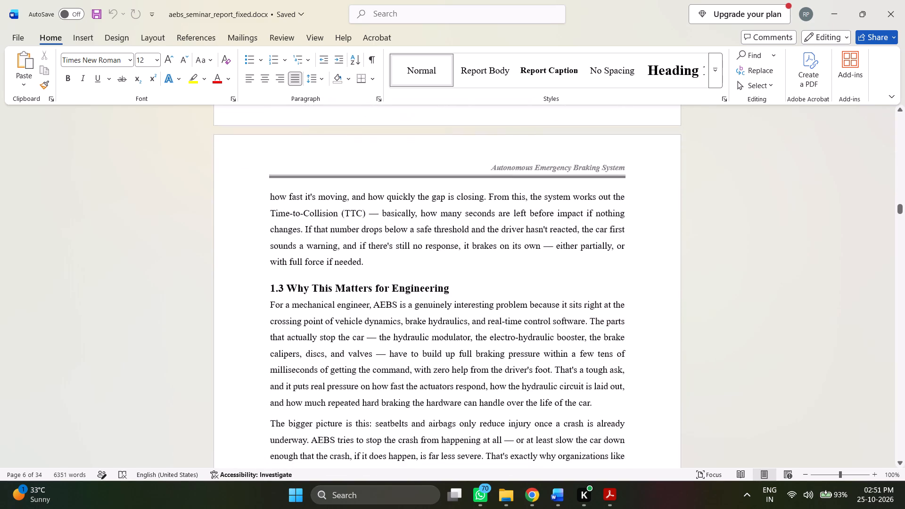
scroll(473, 290, down, 4)
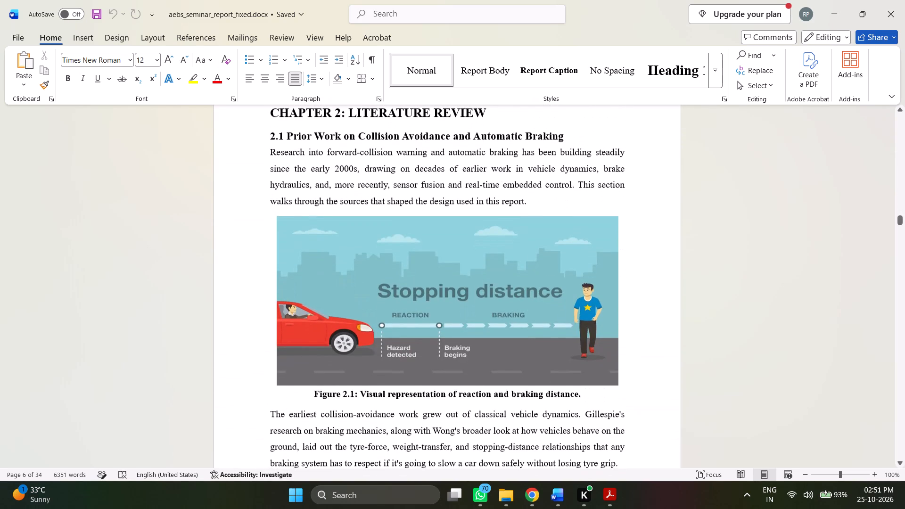
scroll(473, 290, down, 3)
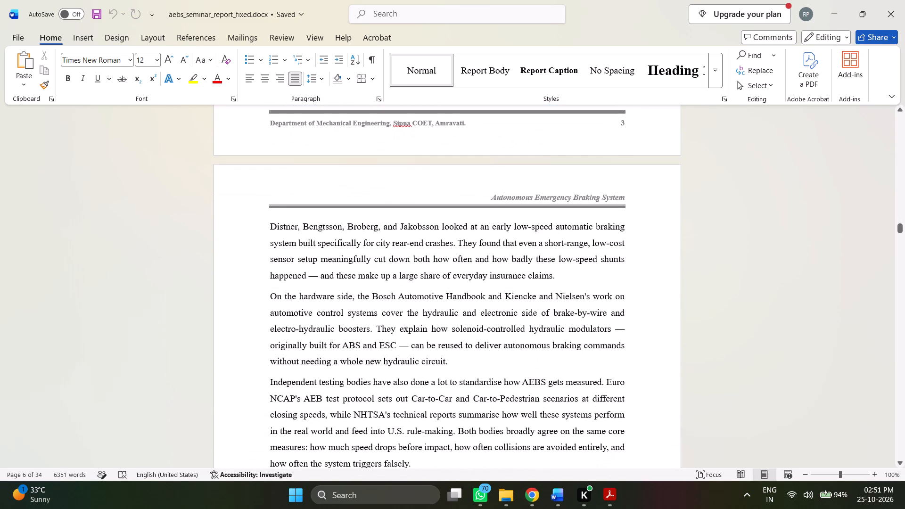
scroll(473, 290, down, 5)
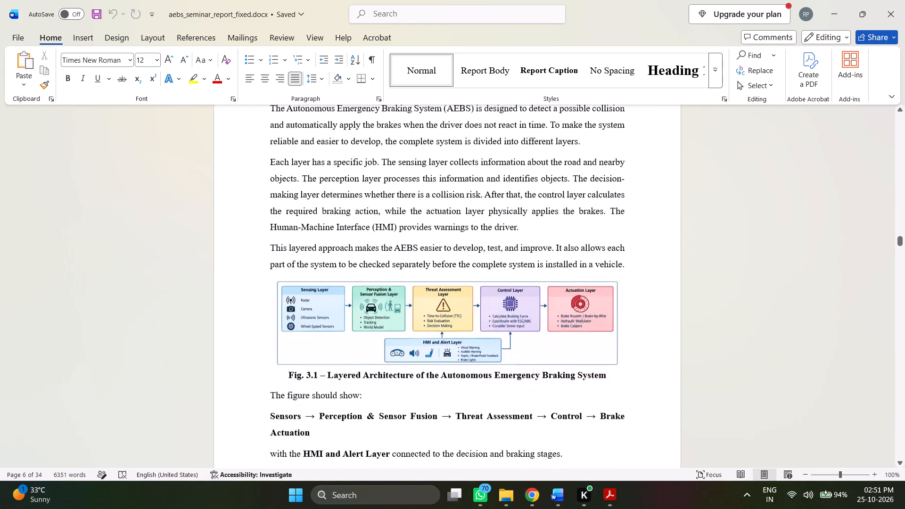
scroll(473, 290, down, 3)
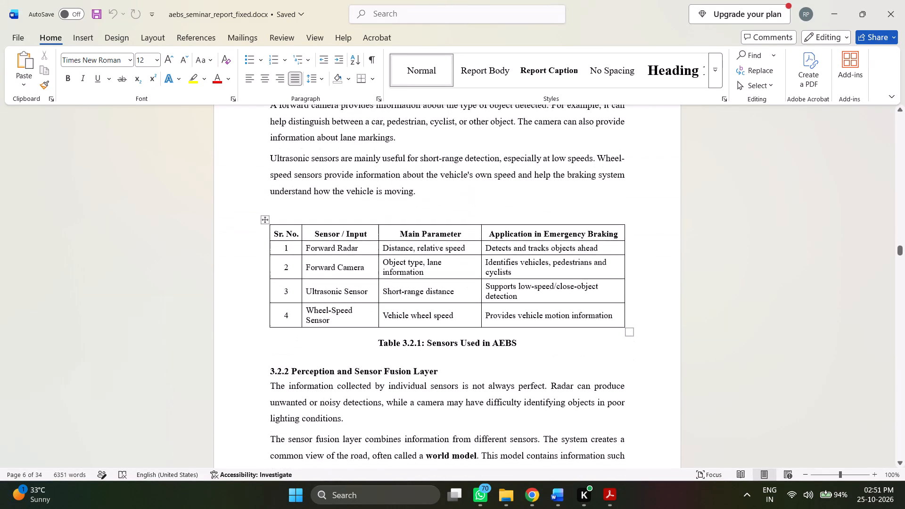
scroll(473, 290, down, 4)
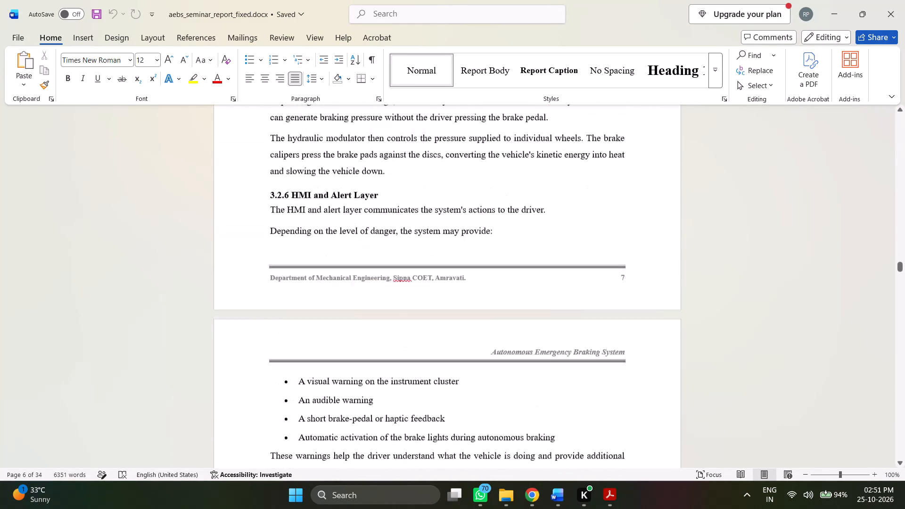
scroll(473, 290, down, 4)
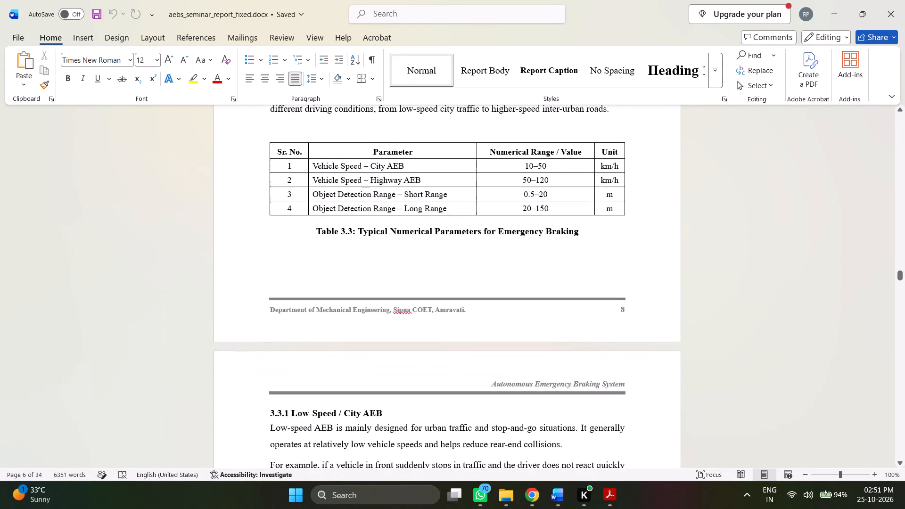
scroll(473, 290, down, 4)
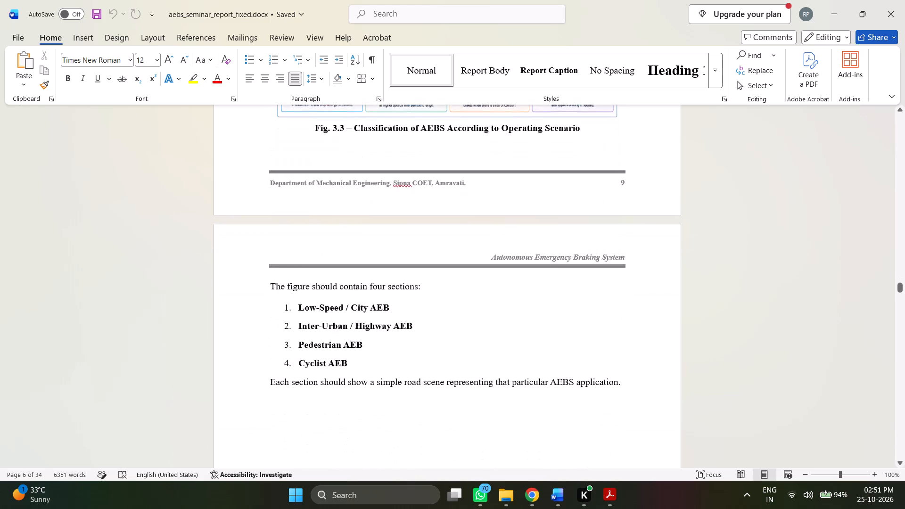
Examine Chapter 4 from comparison Table 4.1 onward and Chapter 5 through section 5.3 on advantages, limitations and applications.
scroll(473, 290, down, 6)
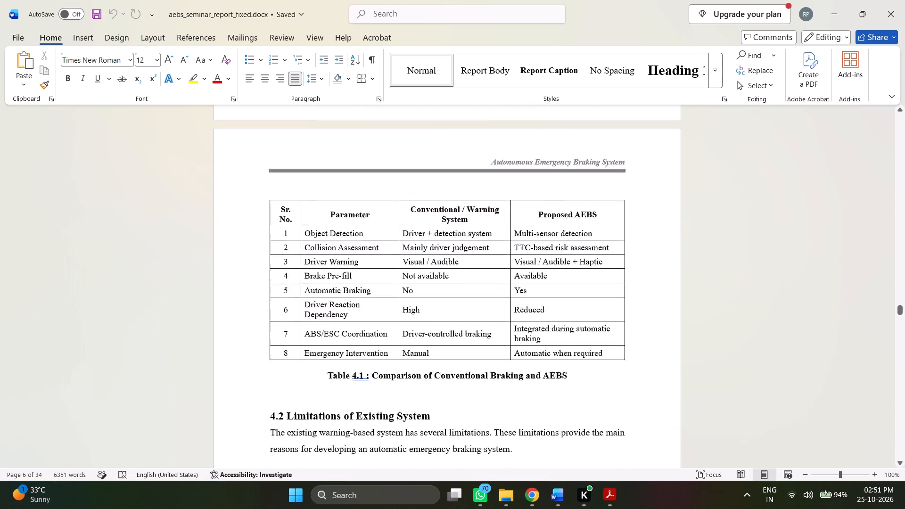
scroll(473, 290, down, 6)
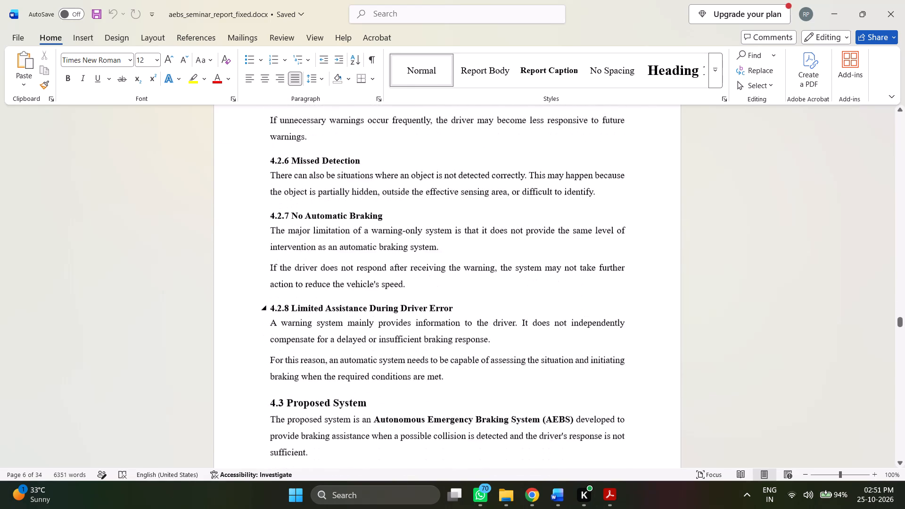
scroll(473, 290, down, 7)
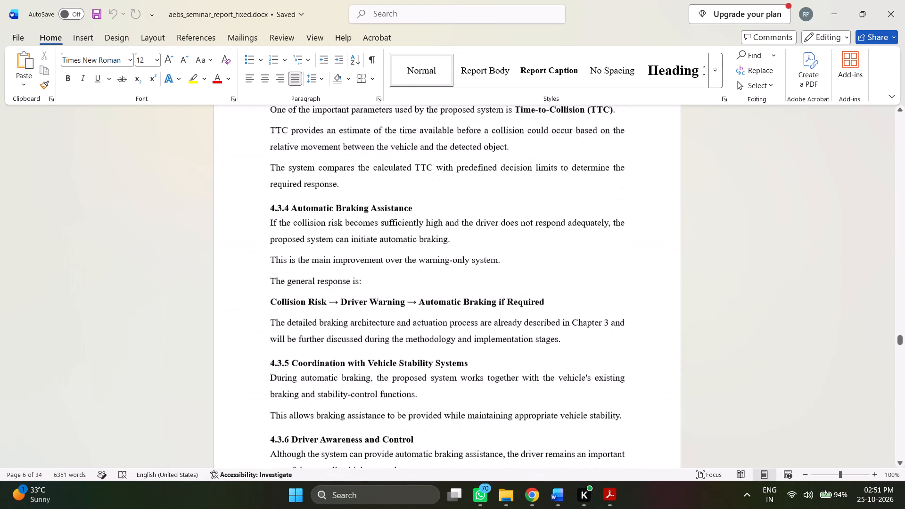
scroll(473, 290, down, 6)
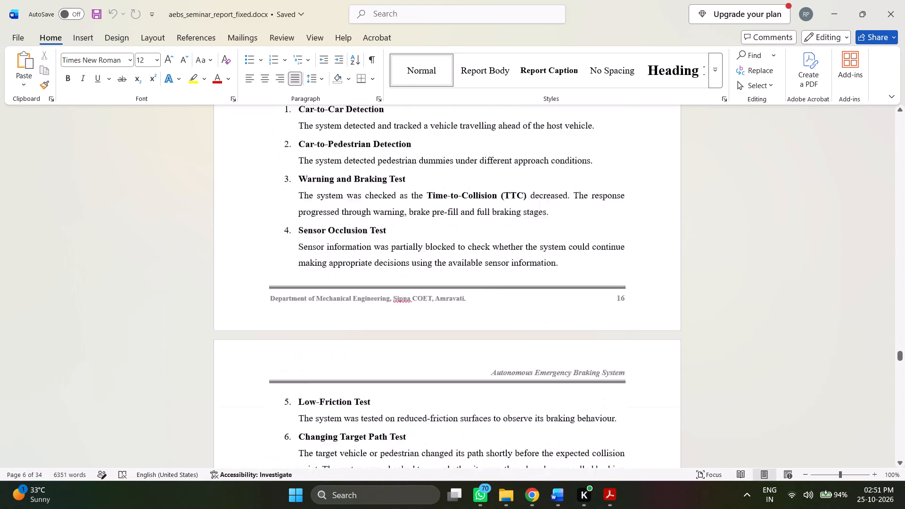
scroll(473, 290, down, 4)
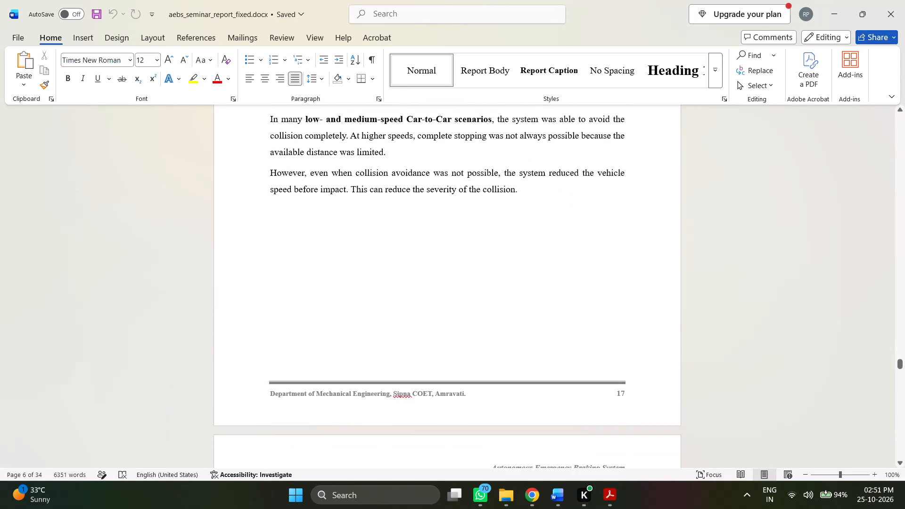
scroll(473, 290, down, 5)
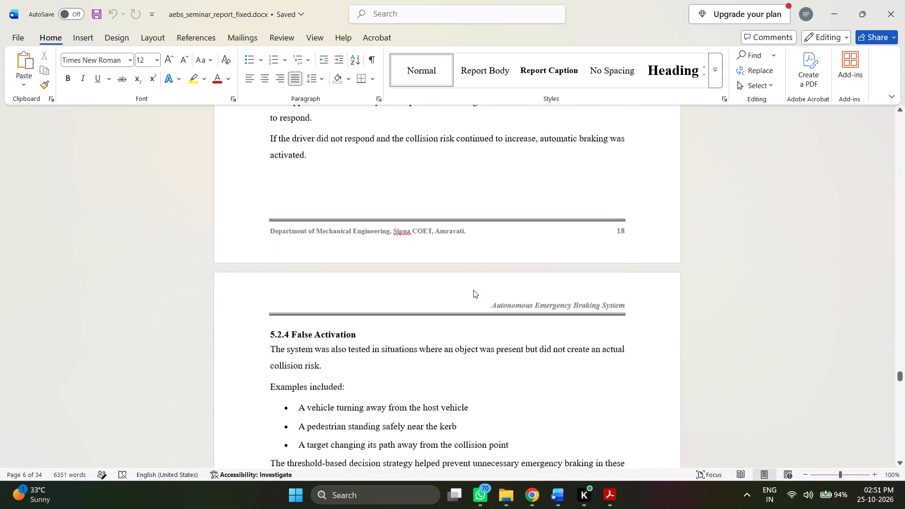
scroll(473, 290, down, 6)
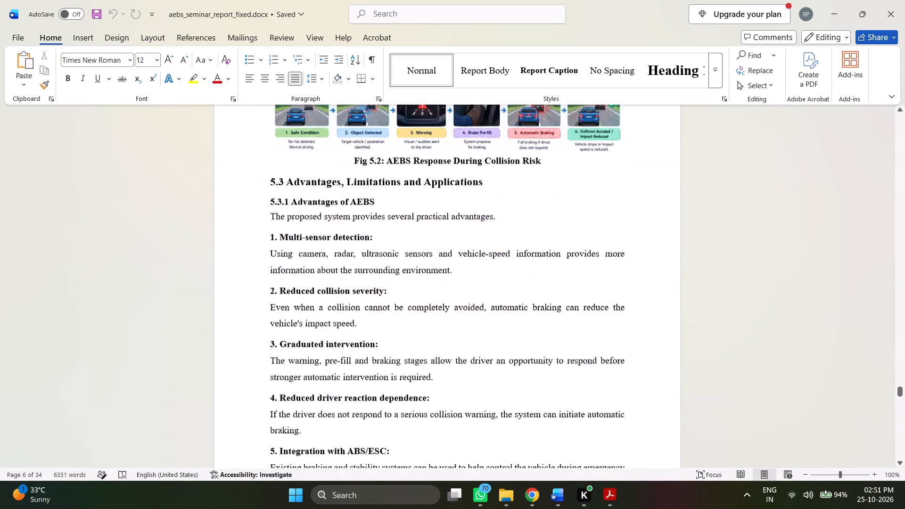
Examine the rest of section 5.3, the Chapter 6 conclusion, the references, and the appendices with the abbreviations table and working sequence.
scroll(473, 290, down, 6)
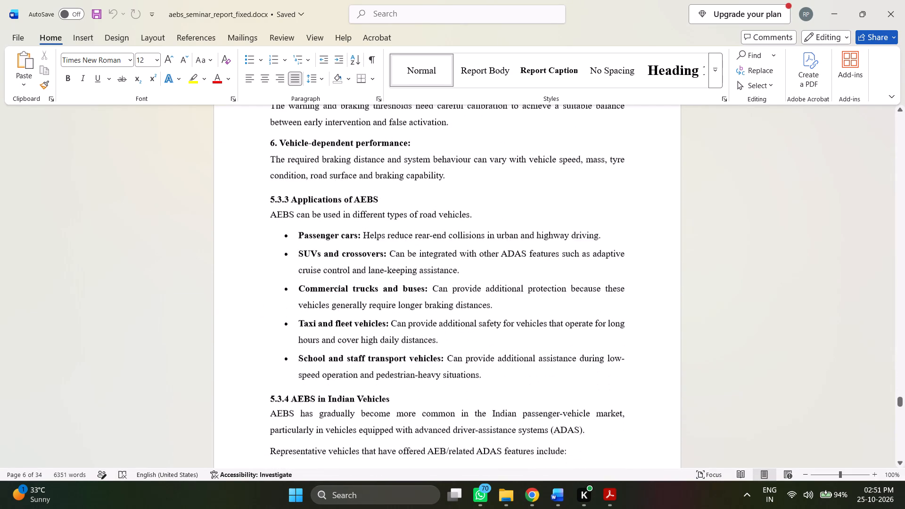
scroll(473, 290, down, 3)
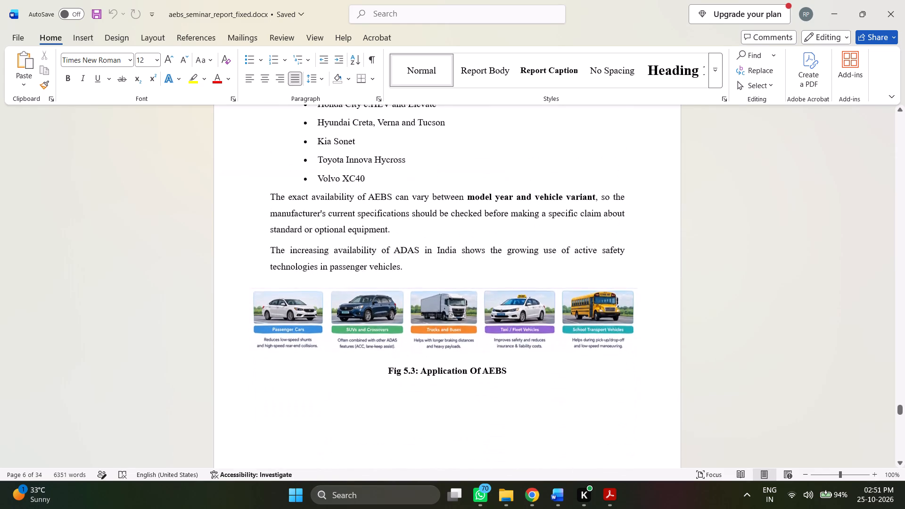
scroll(473, 290, down, 3)
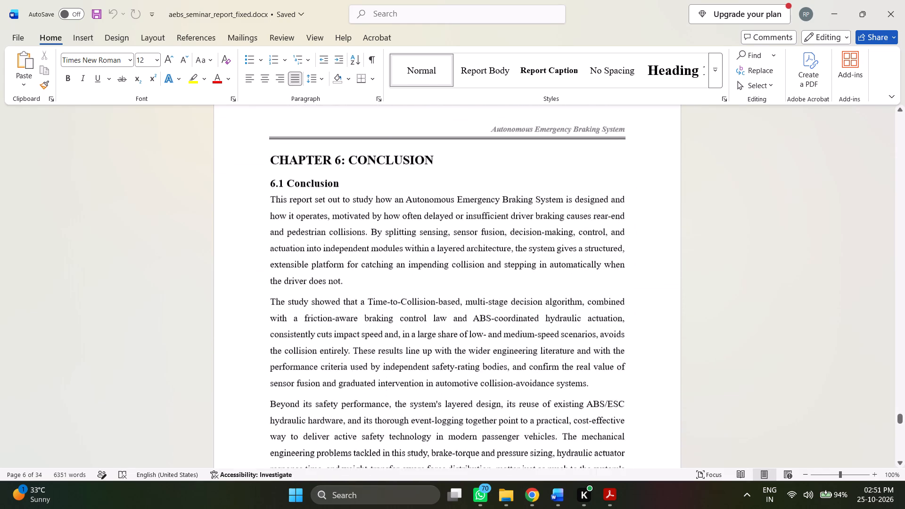
scroll(473, 290, down, 6)
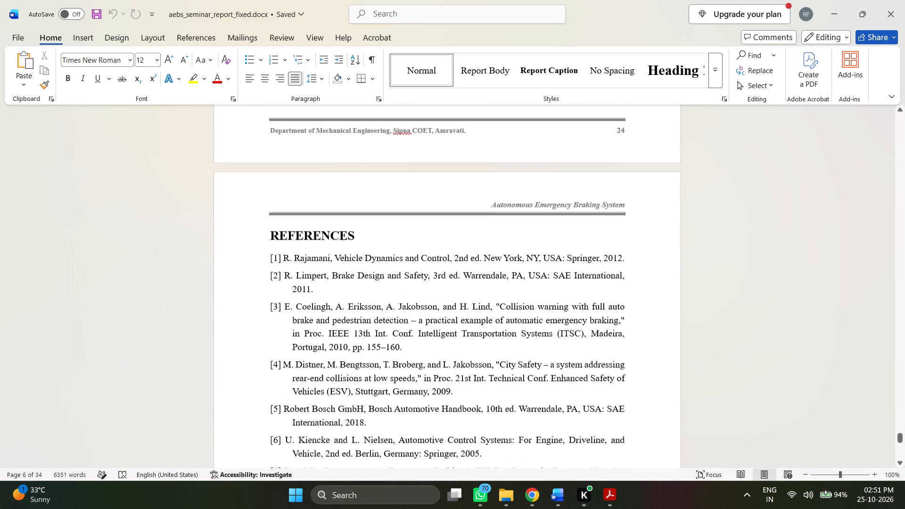
scroll(473, 290, down, 11)
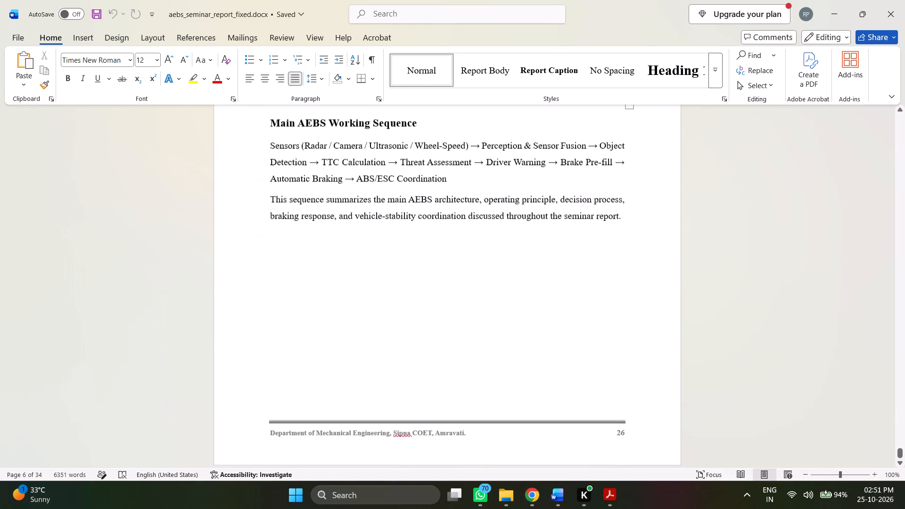
scroll(473, 290, up, 3)
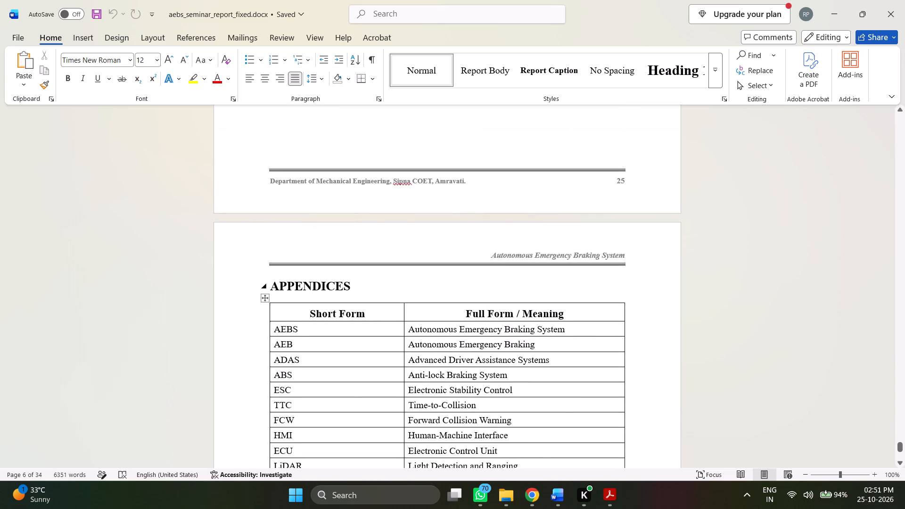
scroll(473, 290, up, 6)
scroll(473, 290, down, 18)
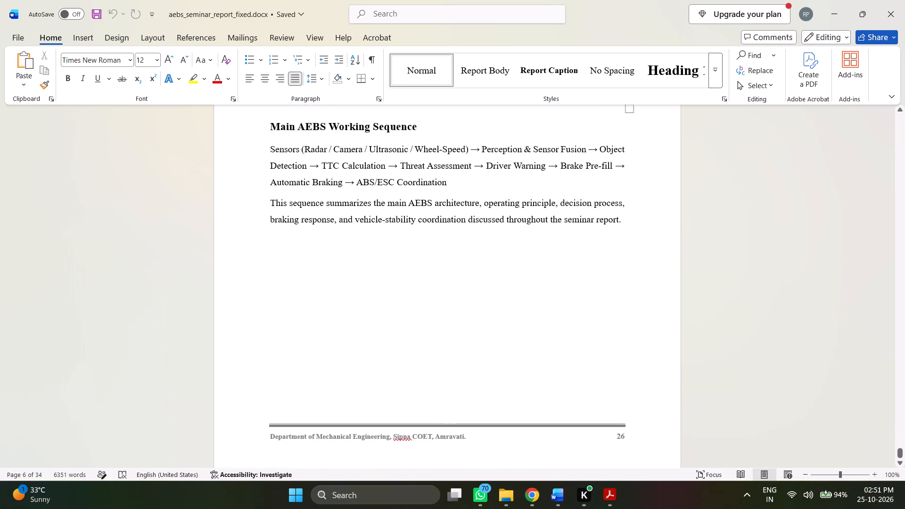
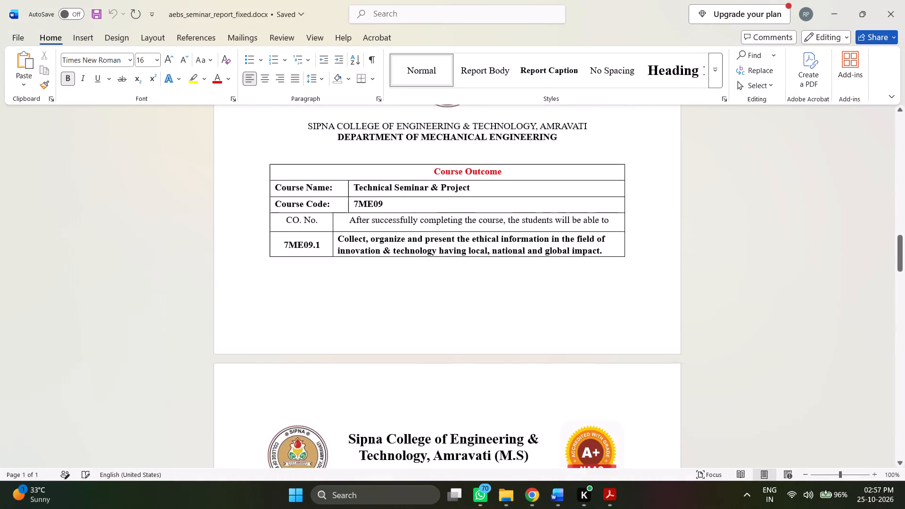
Examine the opening pages of the fixed AEBS seminar report in Word, from the Course Outcome table and Certificate through the Abstract.
scroll(461, 350, down, 4)
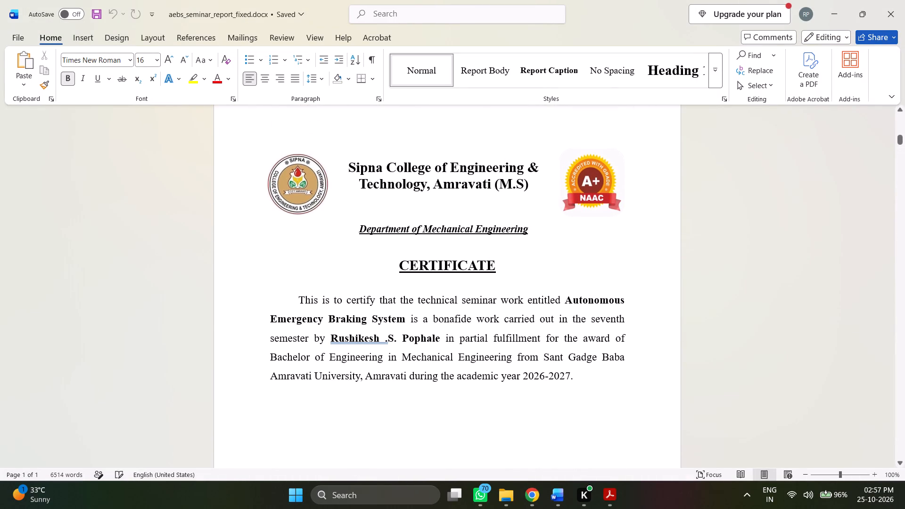
scroll(469, 185, down, 12)
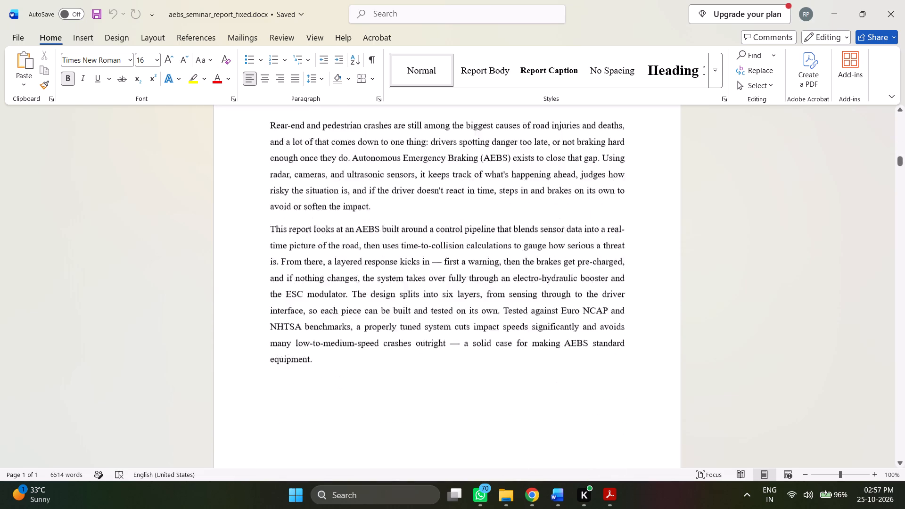
scroll(469, 185, down, 4)
scroll(469, 185, up, 3)
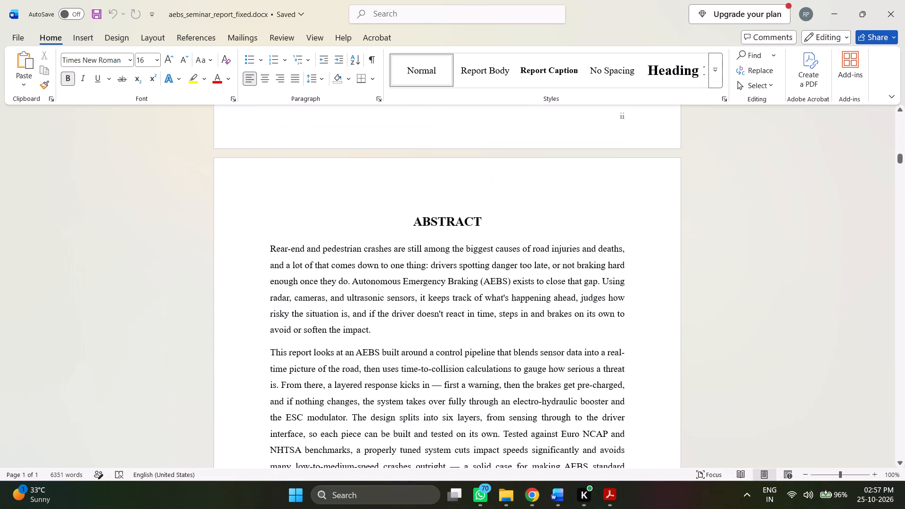
In Word, check the font formatting of the fixed report's Abstract, List of Table and Chapter 1 headings and the 1.1 Background body text.
double_click(455, 224)
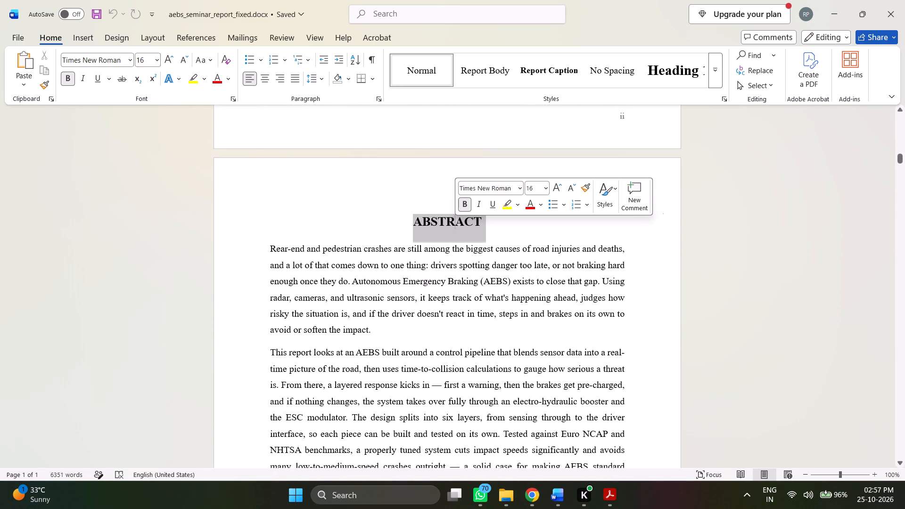
click(537, 246)
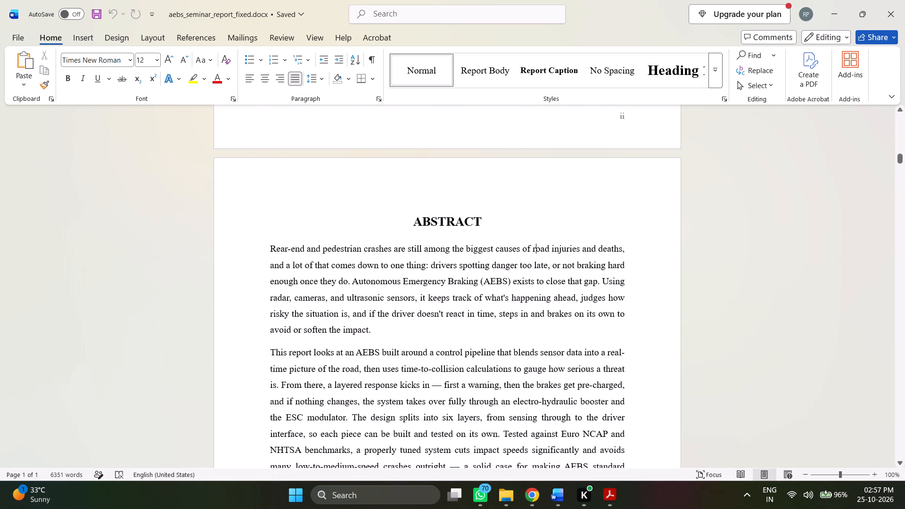
scroll(537, 246, down, 10)
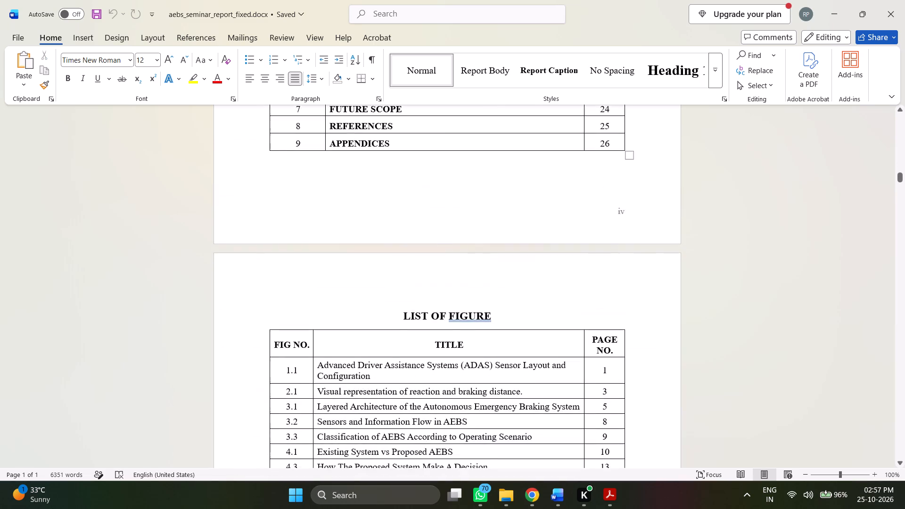
scroll(537, 246, down, 4)
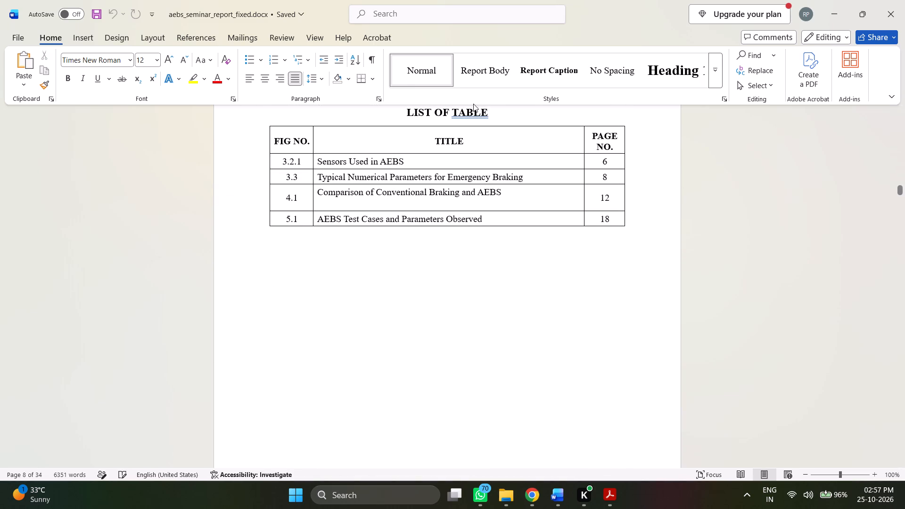
double_click(483, 109)
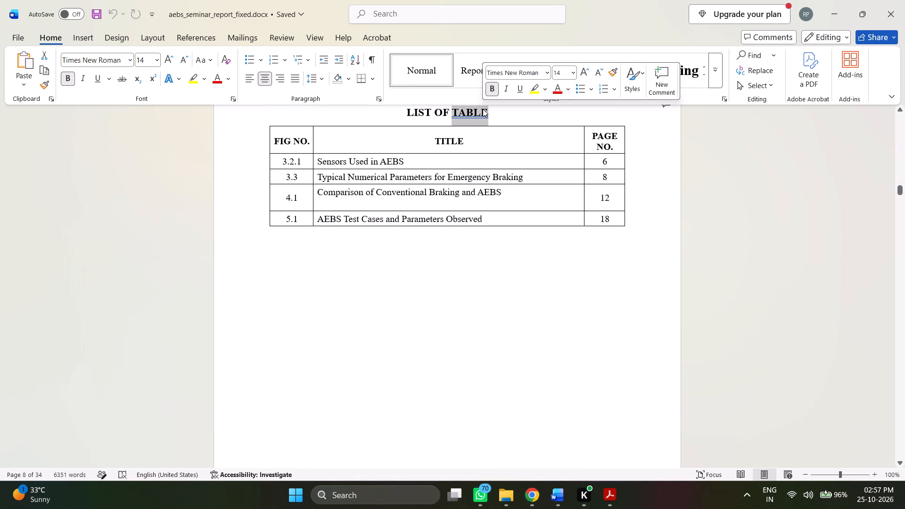
click(471, 274)
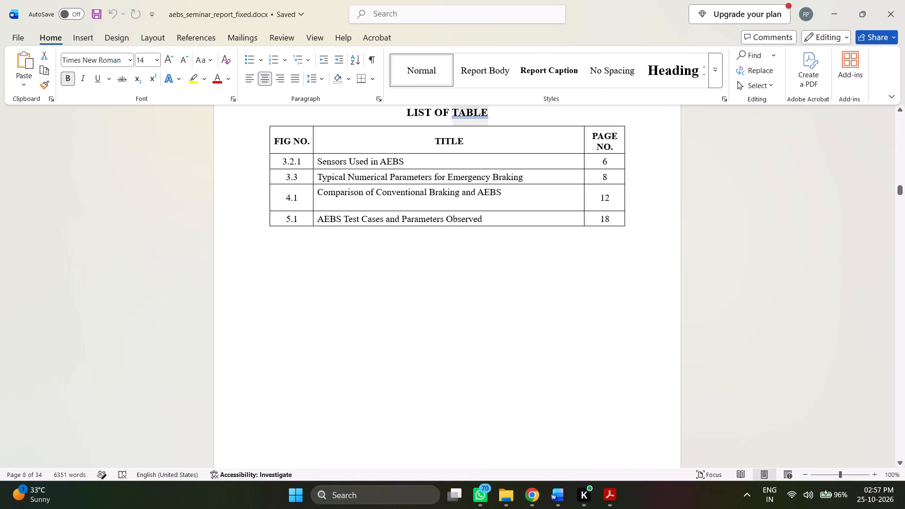
scroll(471, 274, down, 6)
scroll(471, 274, up, 1)
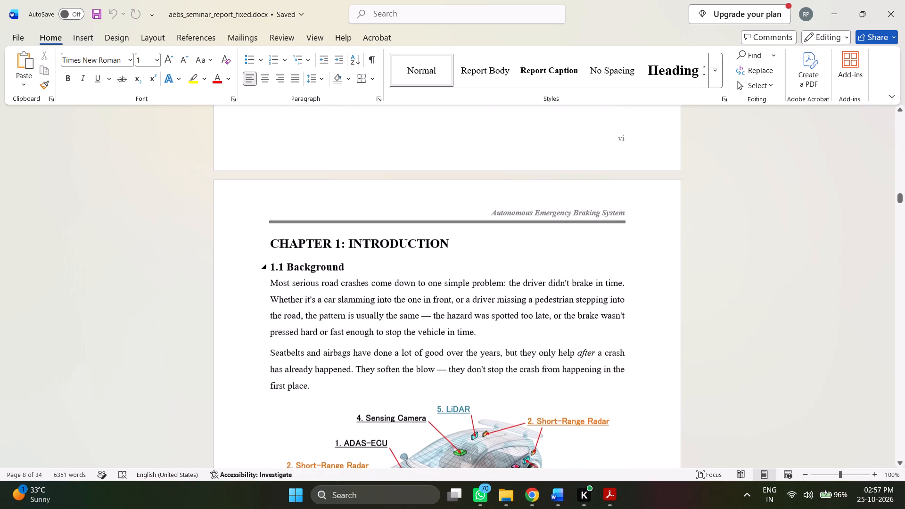
triple_click(409, 247)
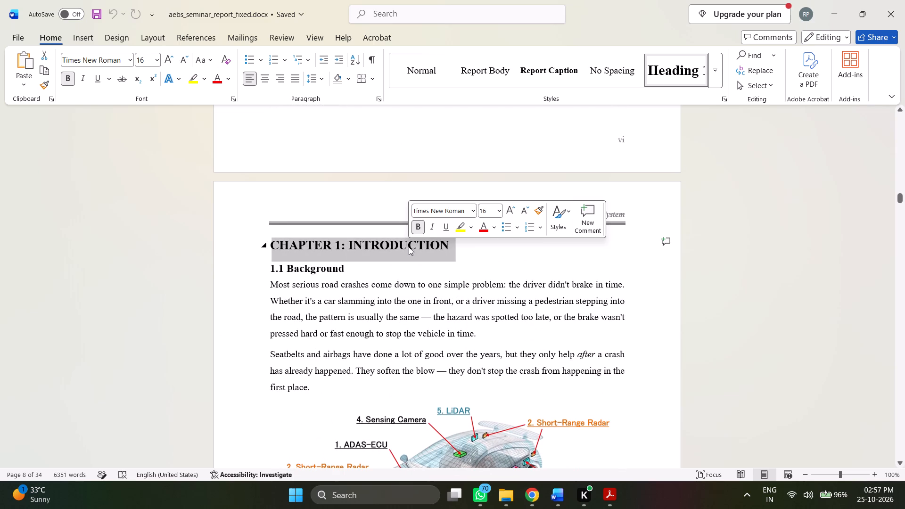
double_click(410, 292)
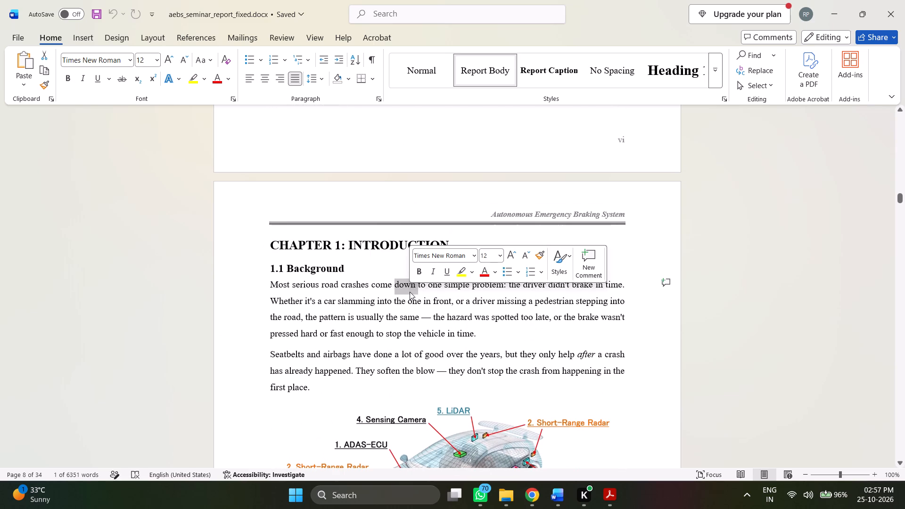
scroll(404, 393, down, 6)
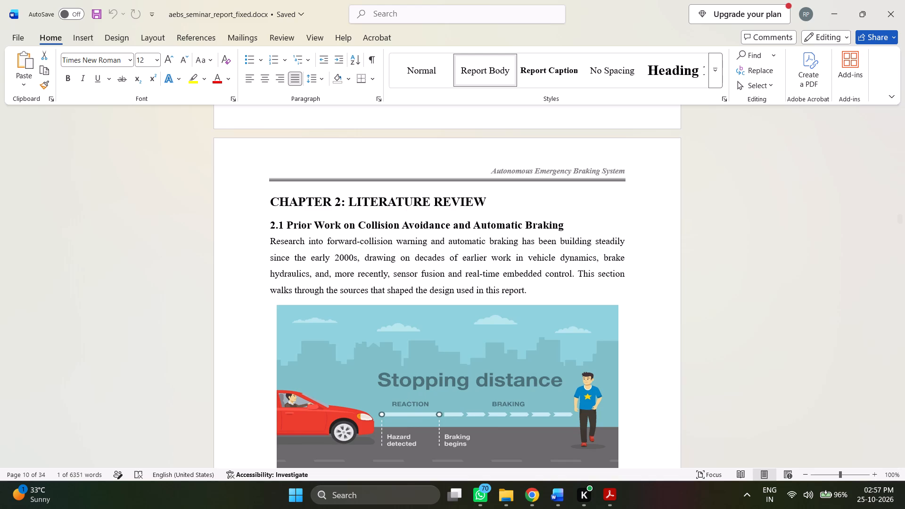
Examine Chapter 2's literature review pages and check the font formatting of its body text and the Chapter 3 heading.
scroll(404, 393, down, 1)
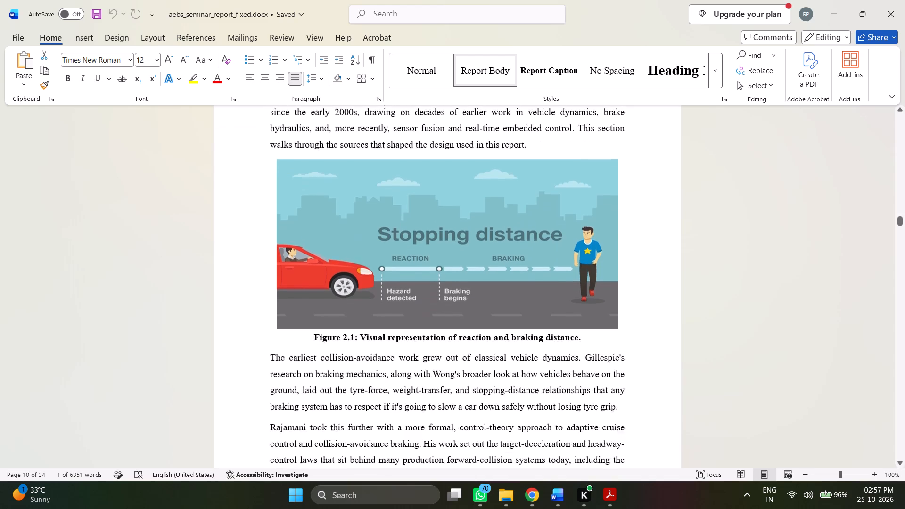
scroll(404, 393, down, 2)
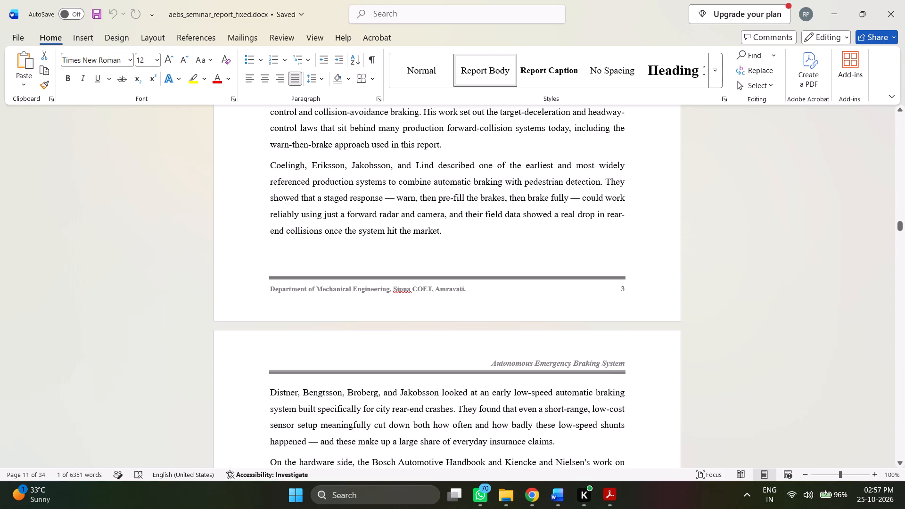
double_click(414, 400)
scroll(414, 400, down, 2)
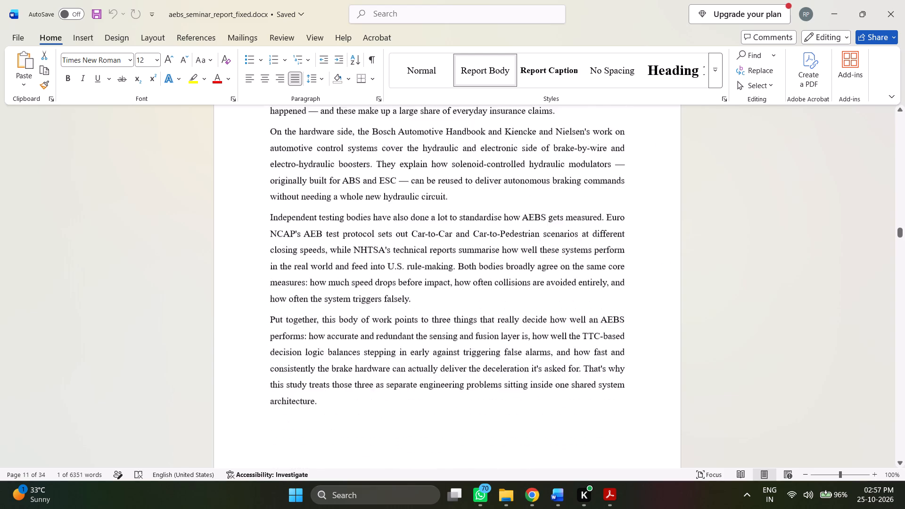
scroll(414, 400, down, 3)
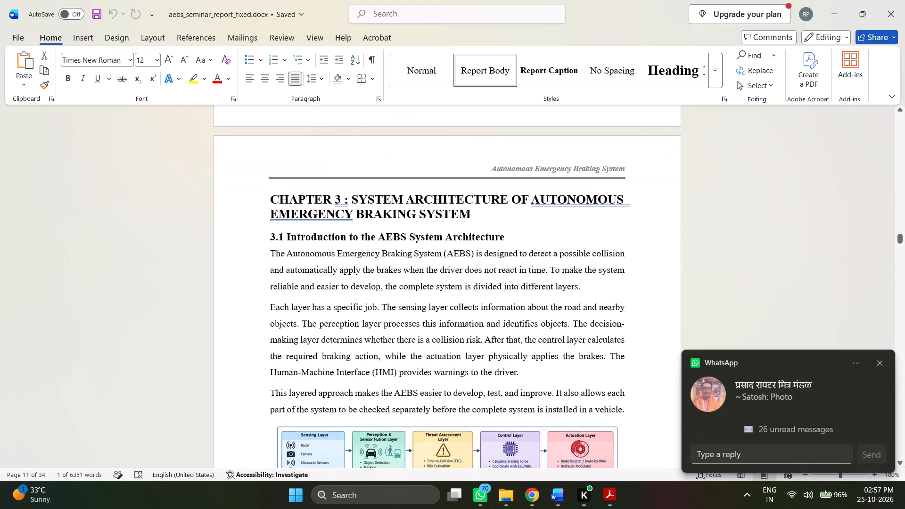
double_click(428, 212)
click(545, 269)
Go through to the fixed report's last page and check the font formatting of the Main AEBS Working Sequence heading.
scroll(545, 269, down, 20)
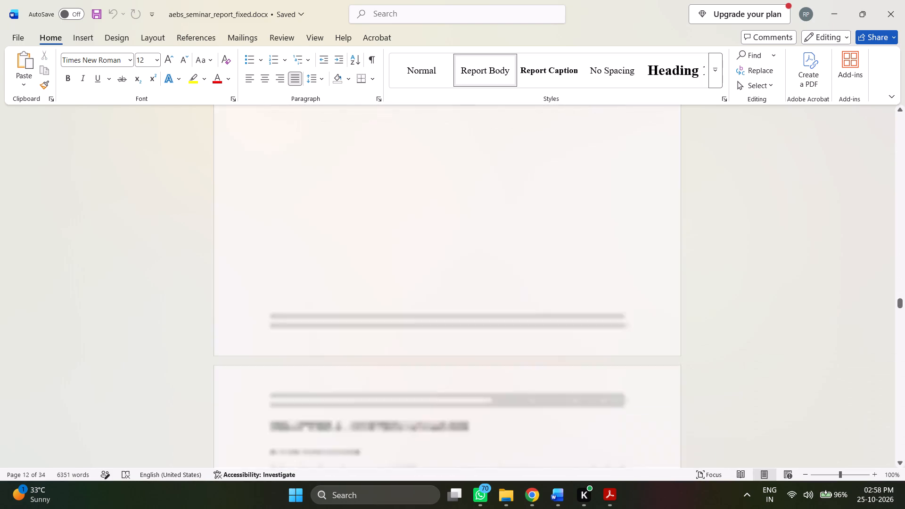
scroll(545, 269, down, 5)
scroll(545, 269, right, 8)
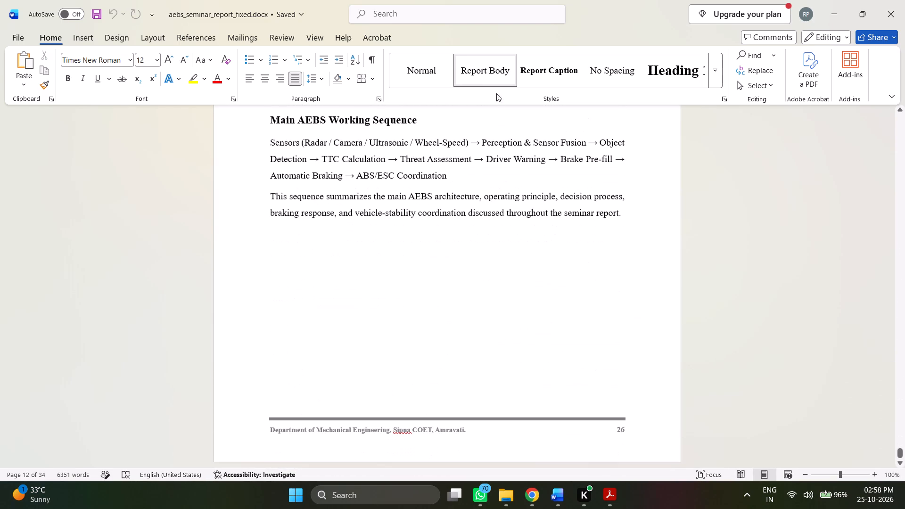
double_click(388, 119)
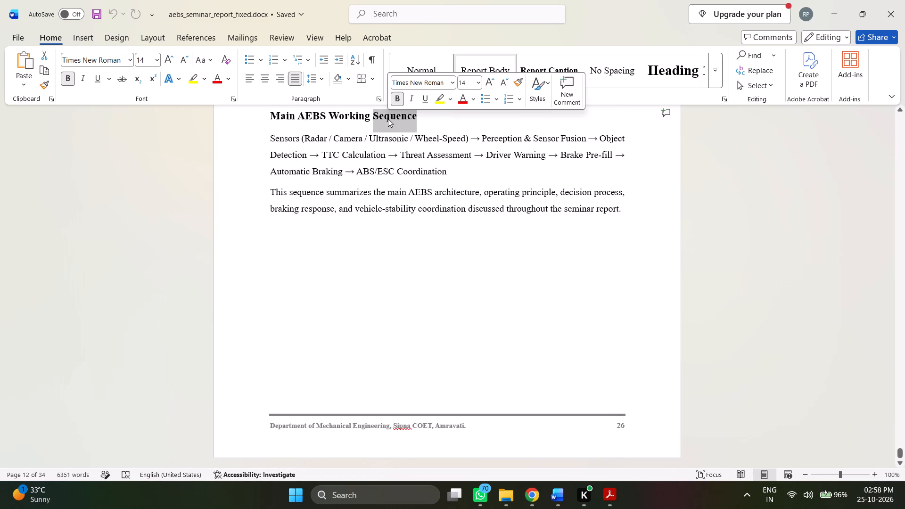
click(601, 345)
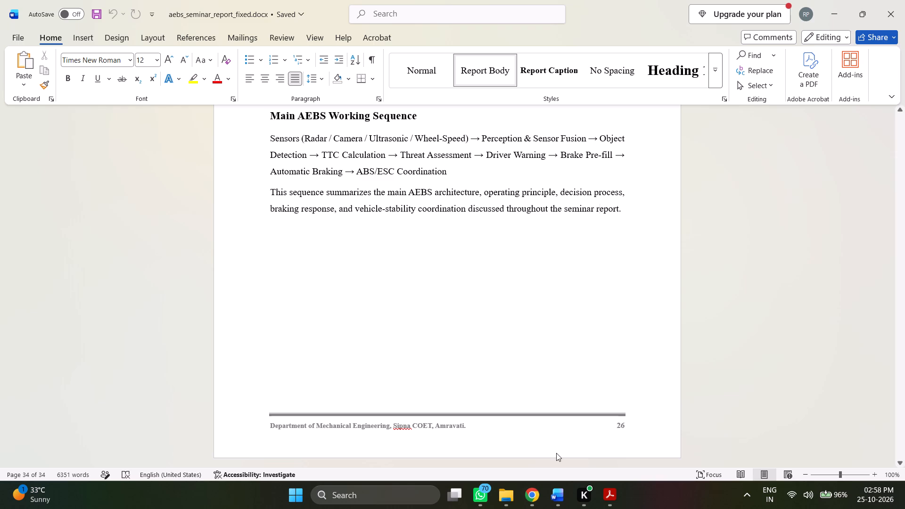
Switch to Chrome to return to the Claude chat about the mapping PDF's cut-off last page.
click(529, 489)
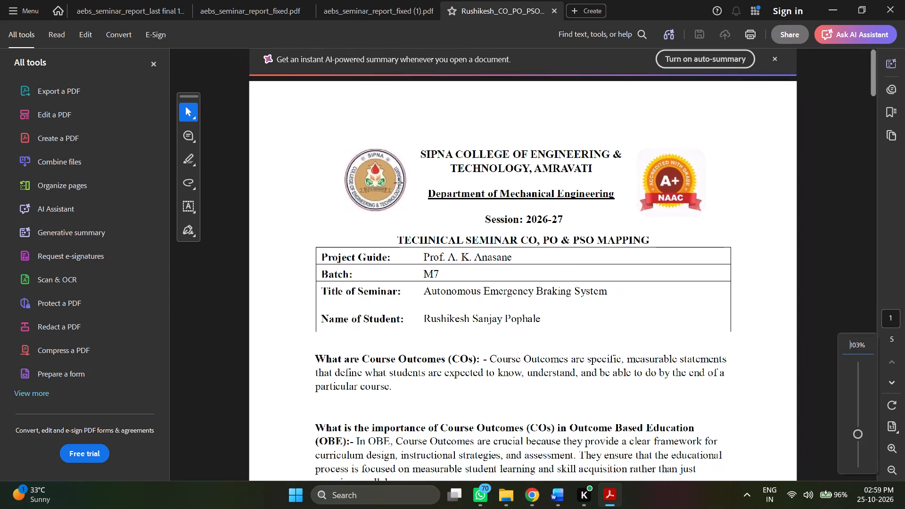
scroll(465, 232, down, 1)
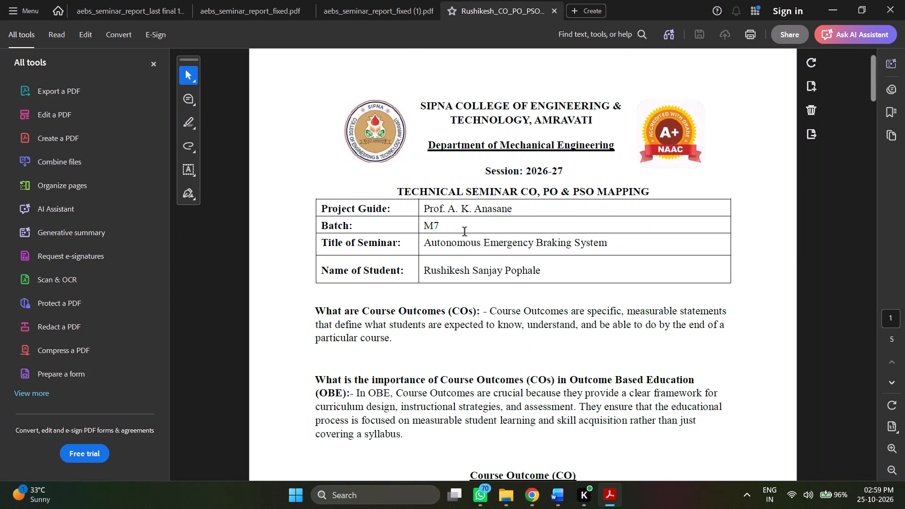
scroll(465, 232, down, 2)
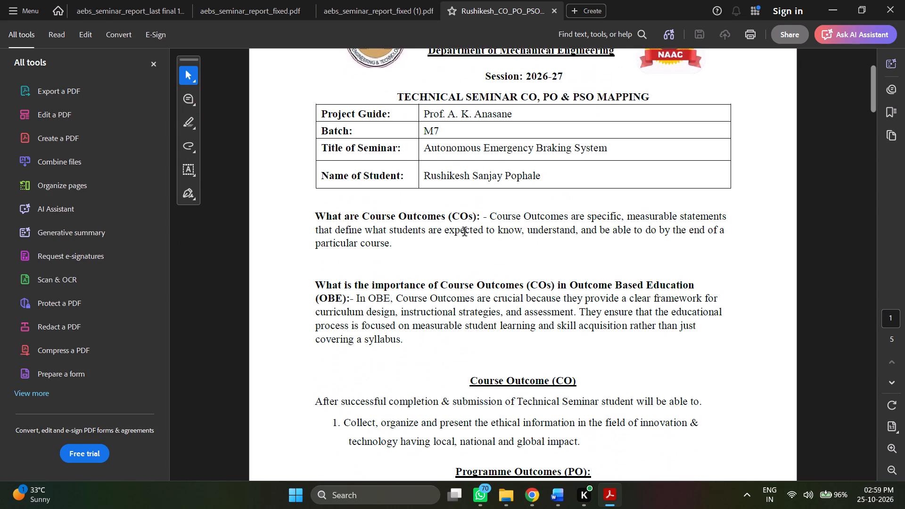
scroll(465, 232, down, 2)
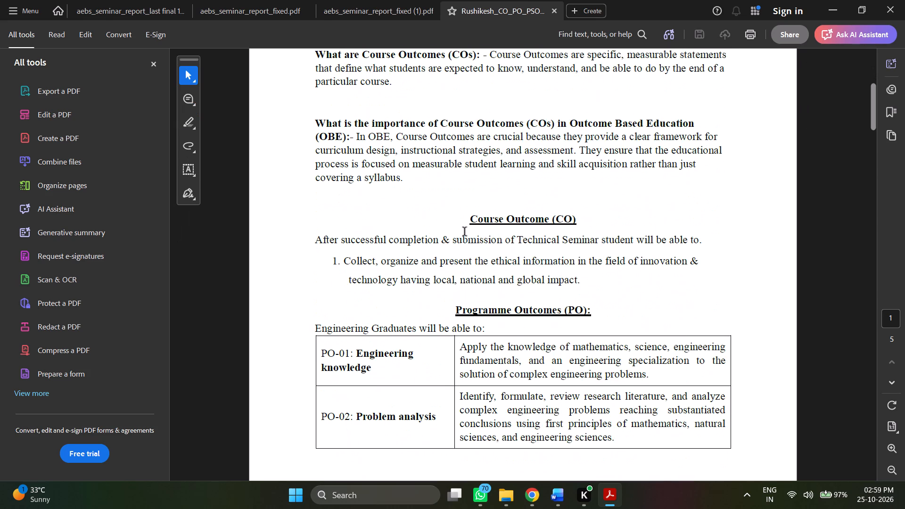
scroll(465, 232, down, 2)
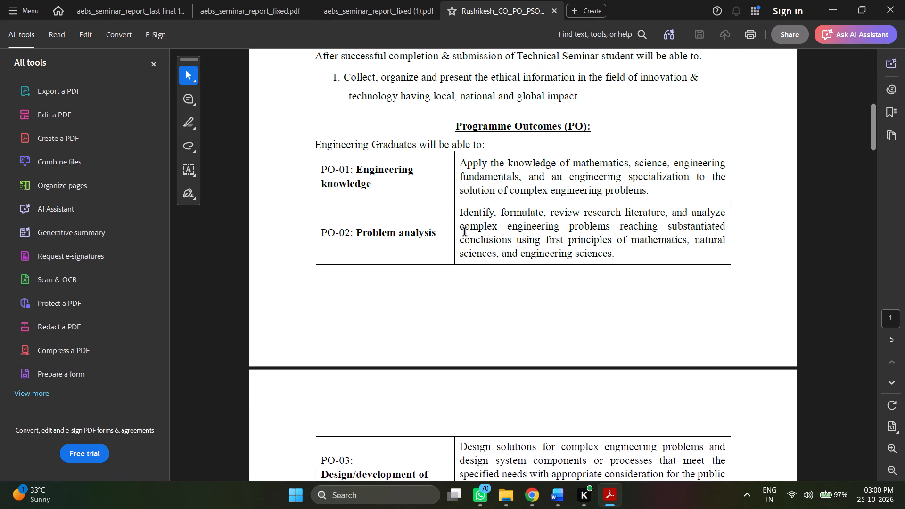
scroll(465, 232, down, 5)
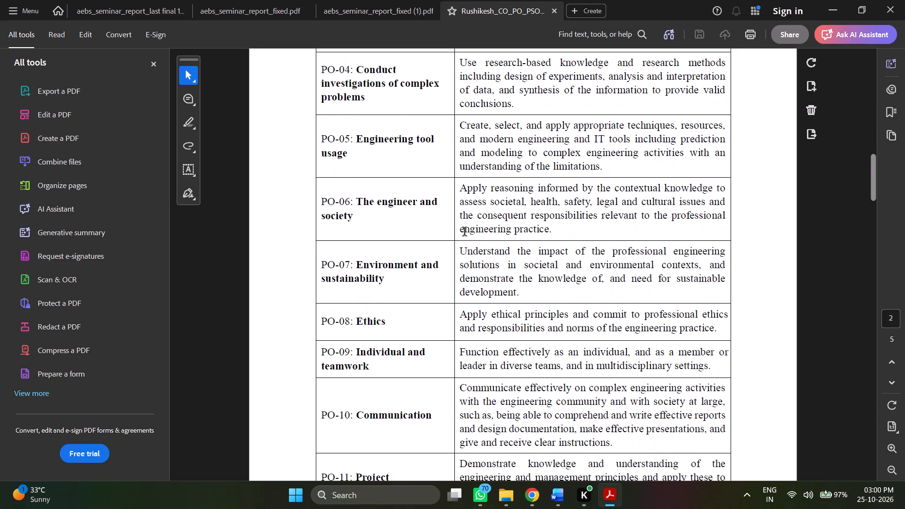
scroll(465, 232, down, 5)
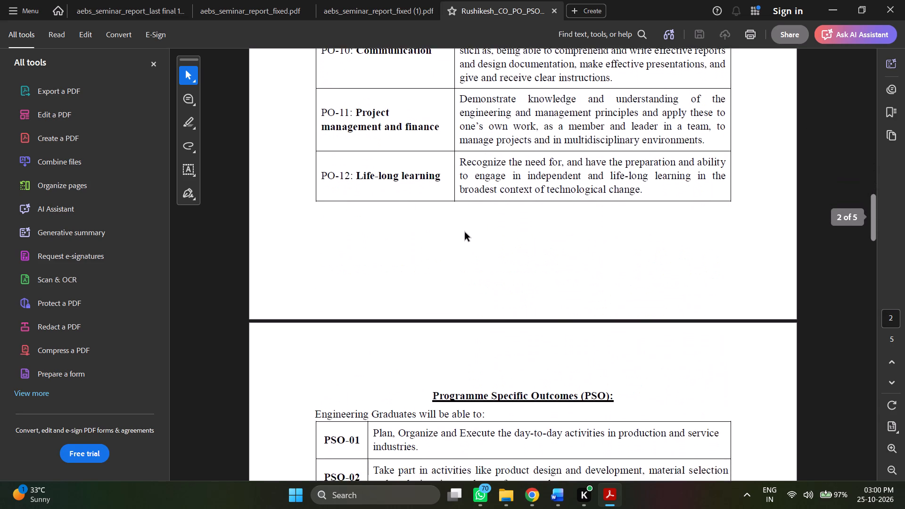
scroll(465, 232, down, 2)
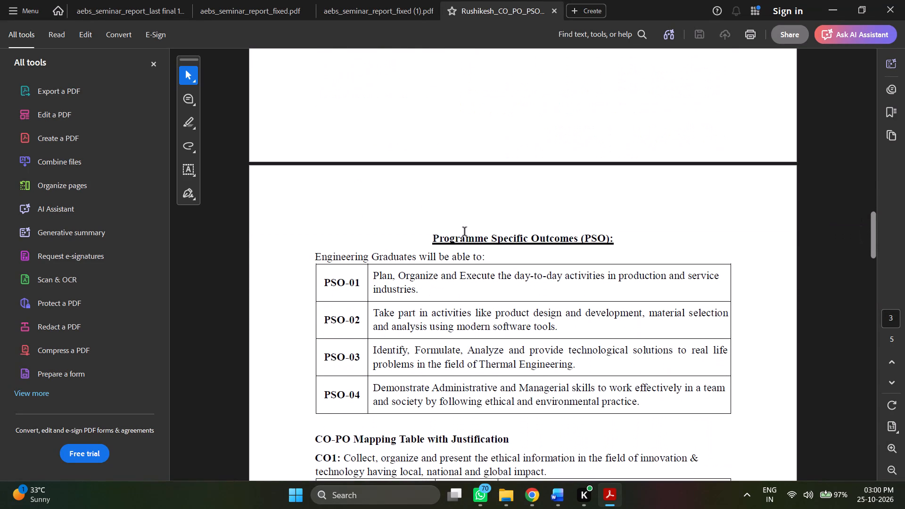
scroll(465, 232, down, 1)
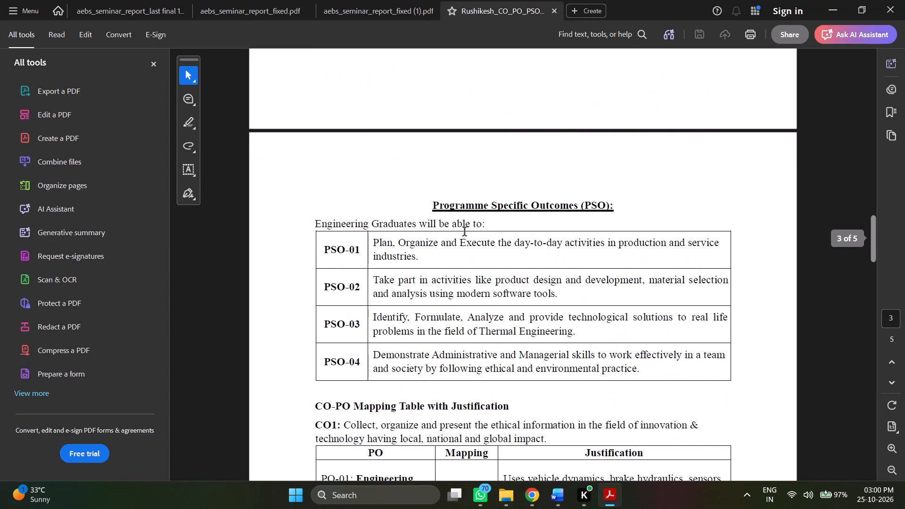
scroll(465, 232, down, 8)
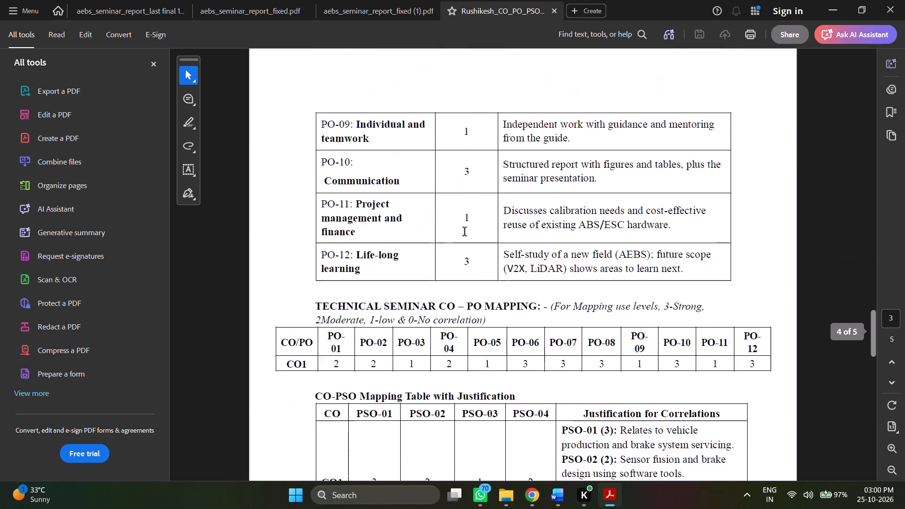
scroll(465, 232, up, 1)
scroll(465, 232, down, 1)
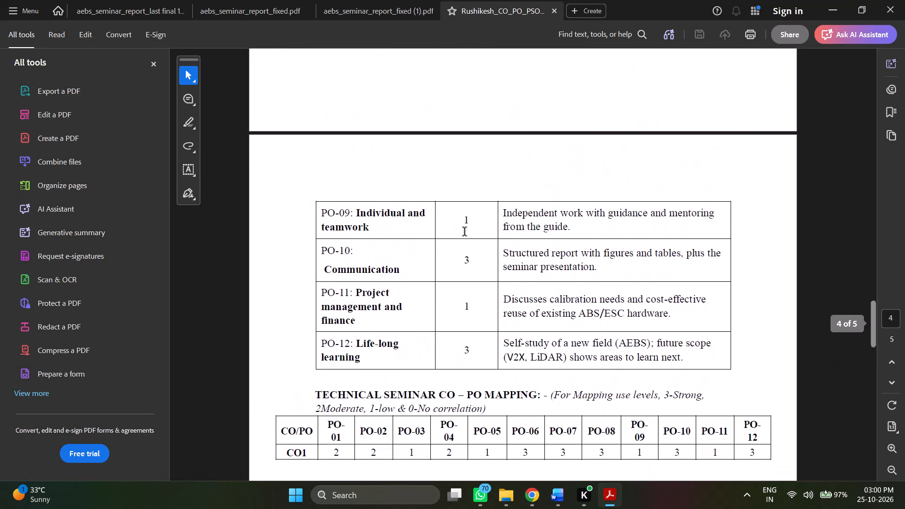
scroll(465, 232, down, 2)
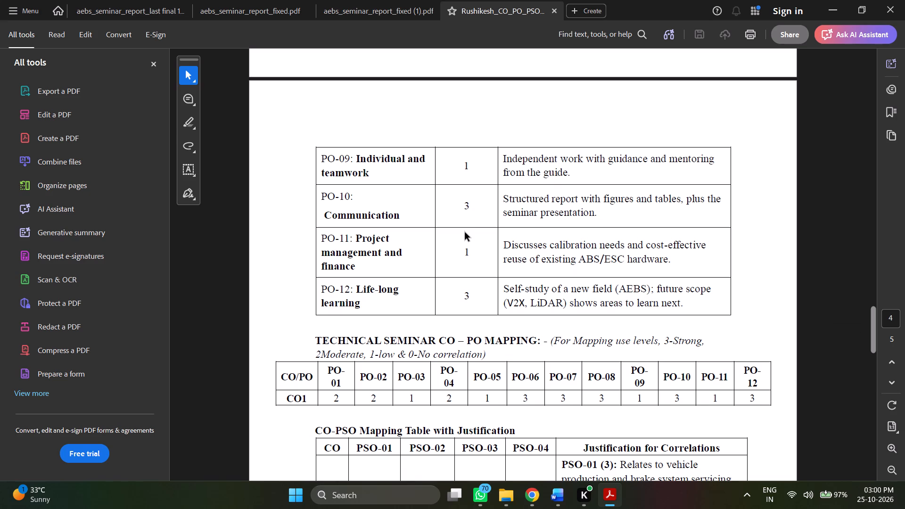
Go back through the mapping PDF and recheck the Course Outcome, Programme Outcomes and Programme Specific Outcomes sections and their page breaks.
scroll(465, 232, up, 2)
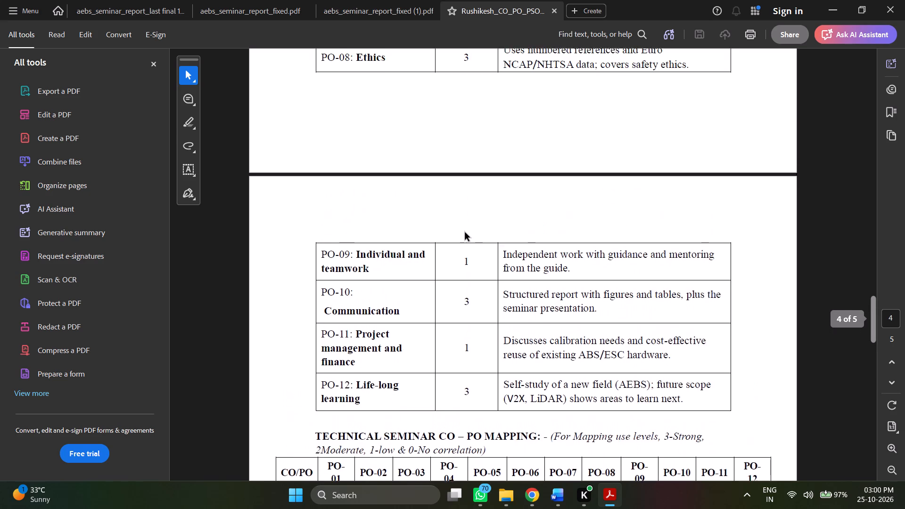
scroll(465, 232, up, 6)
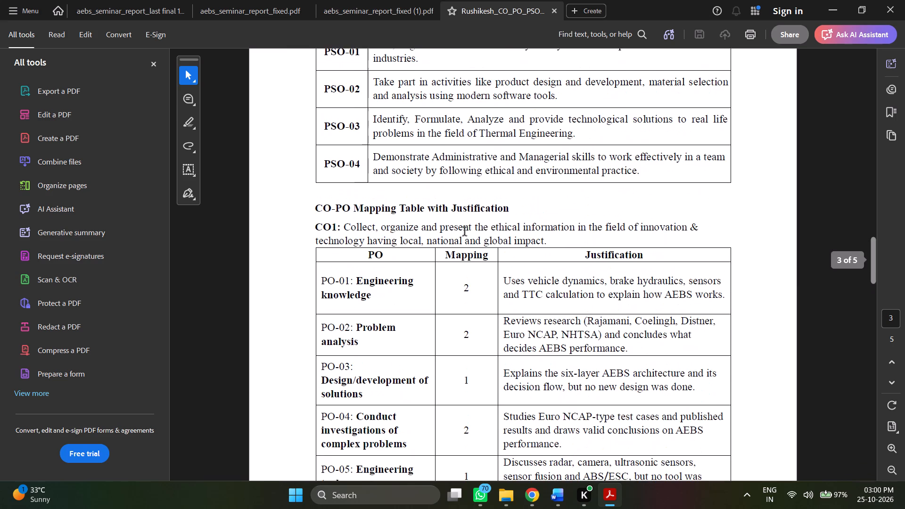
scroll(465, 232, up, 4)
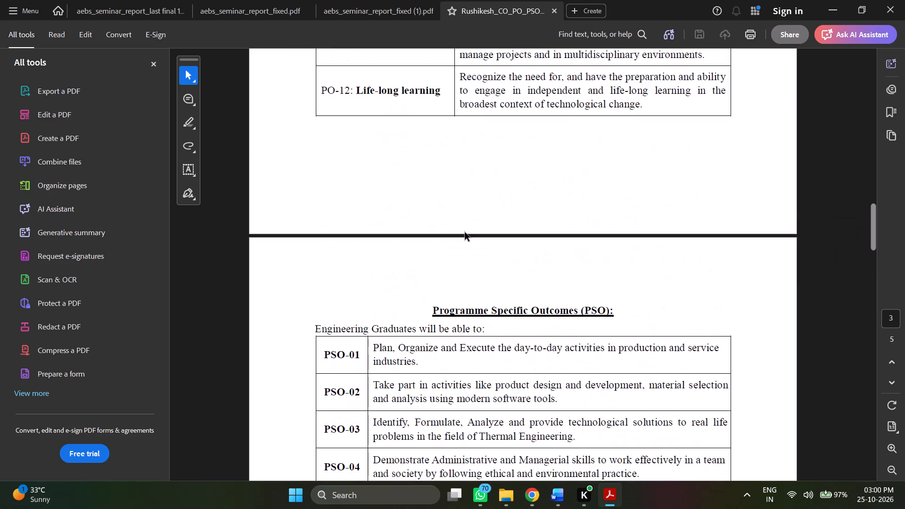
scroll(465, 232, up, 2)
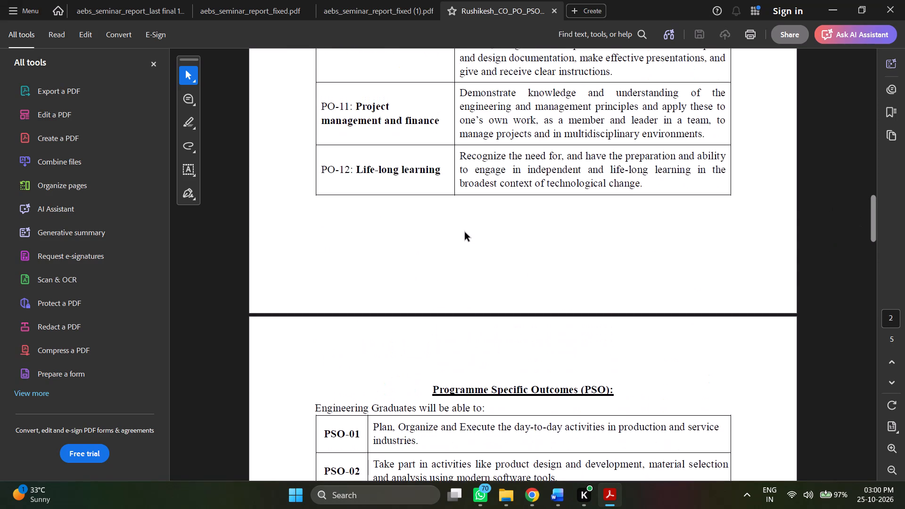
scroll(465, 232, up, 1)
scroll(465, 232, down, 1)
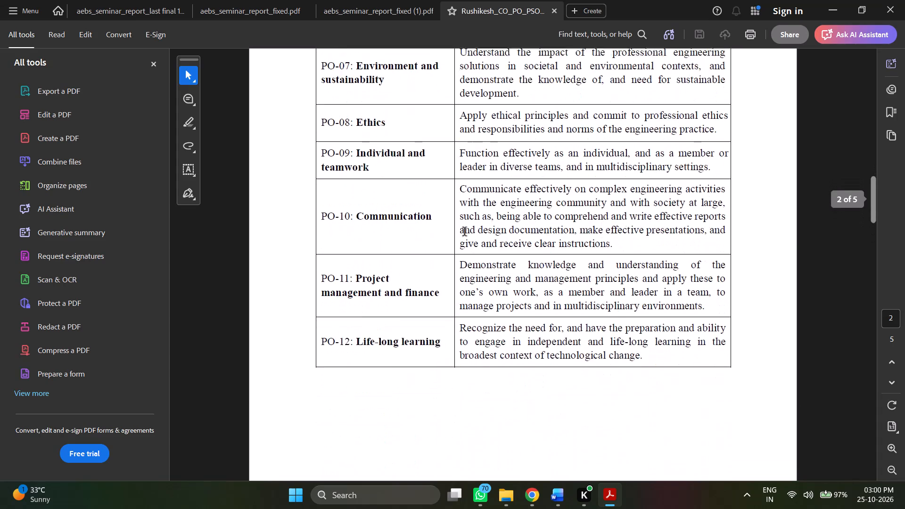
scroll(465, 232, down, 1)
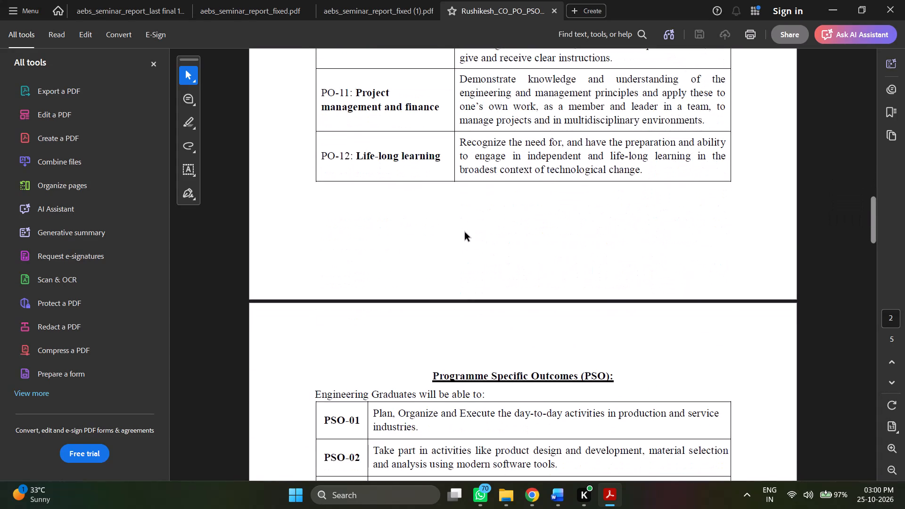
scroll(465, 232, up, 6)
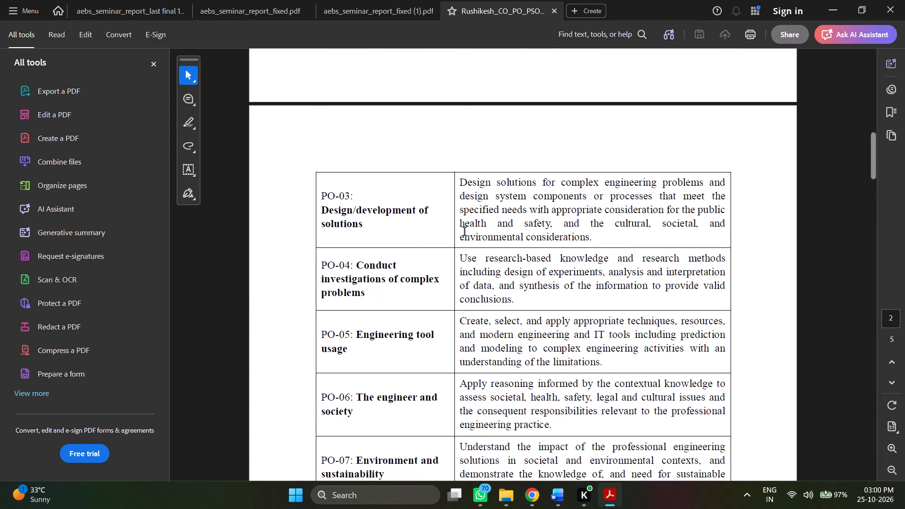
scroll(465, 232, up, 4)
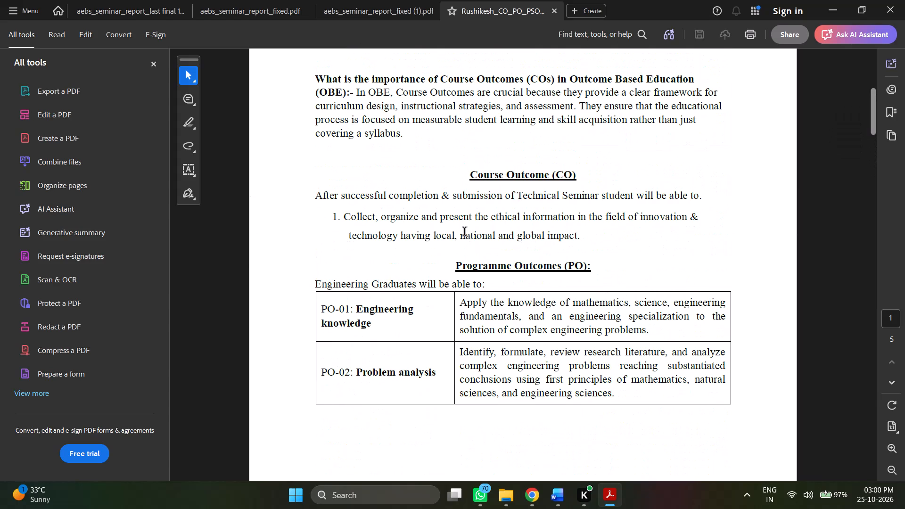
scroll(465, 232, down, 2)
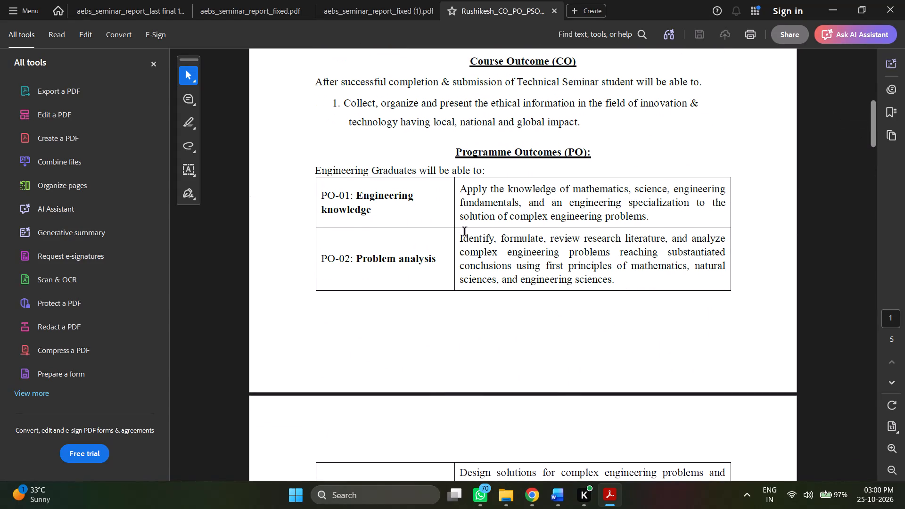
scroll(465, 232, down, 3)
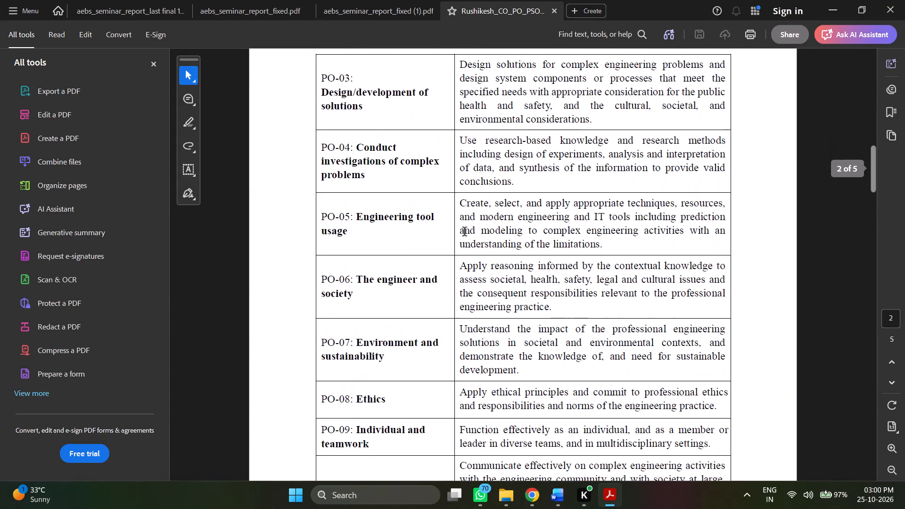
scroll(465, 232, down, 6)
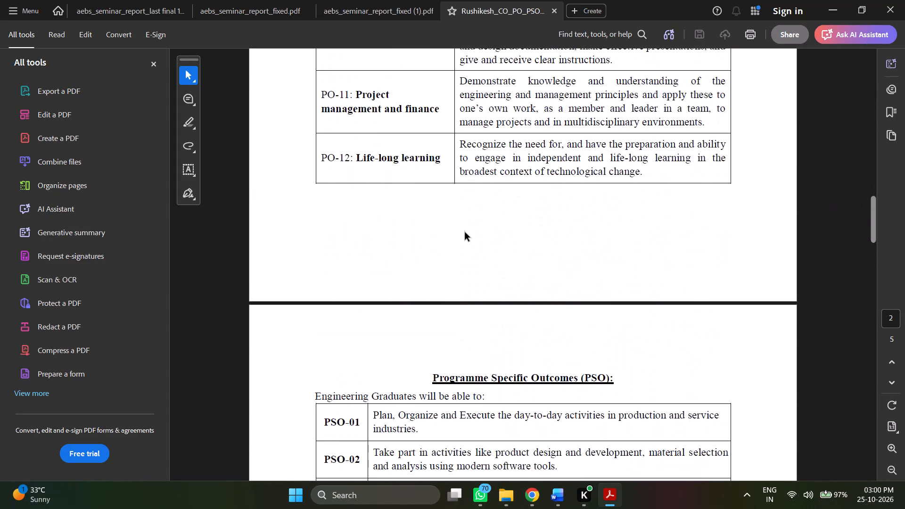
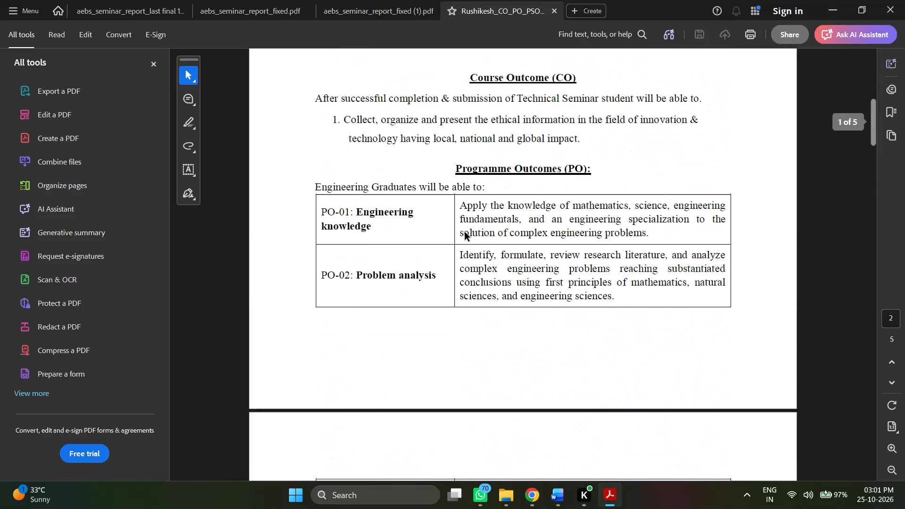
Review the mapping PDF's seminar details, Course Outcome section and PO-01 to PO-12 table across pages 1 and 2.
scroll(465, 232, up, 10)
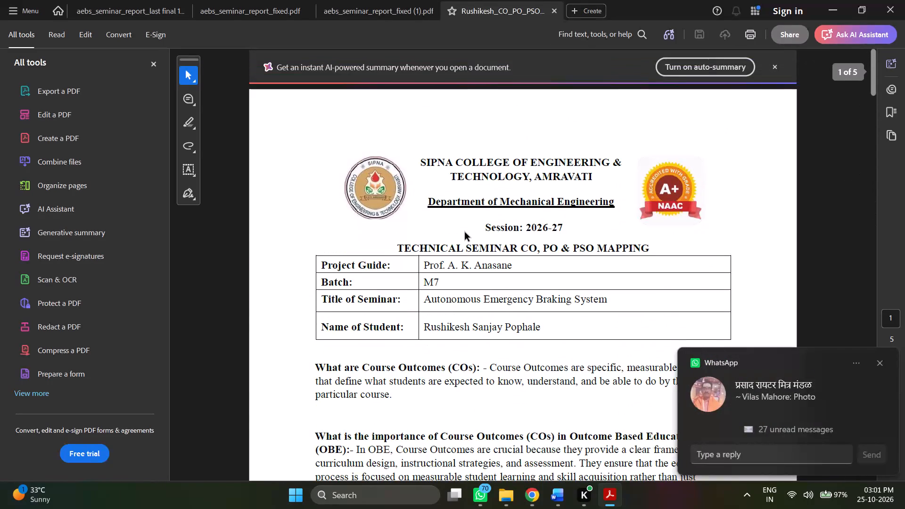
scroll(465, 232, down, 1)
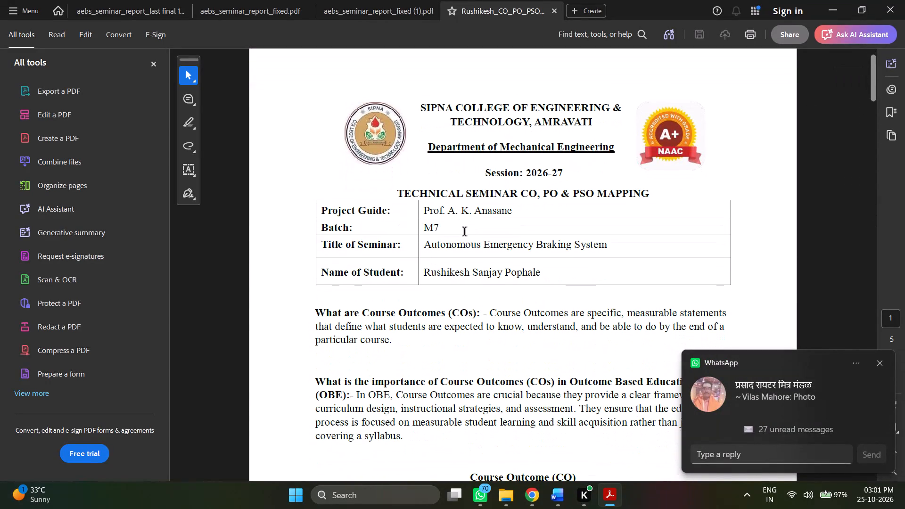
scroll(465, 232, down, 1)
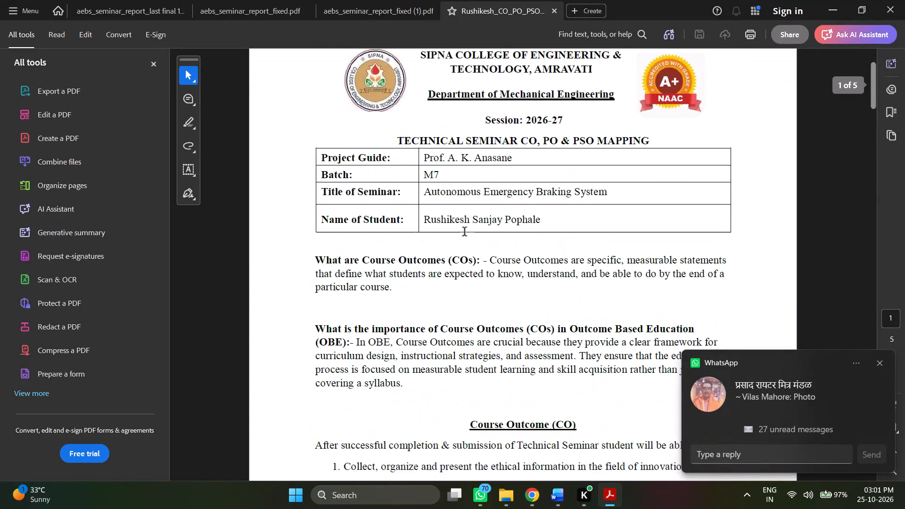
scroll(465, 232, down, 5)
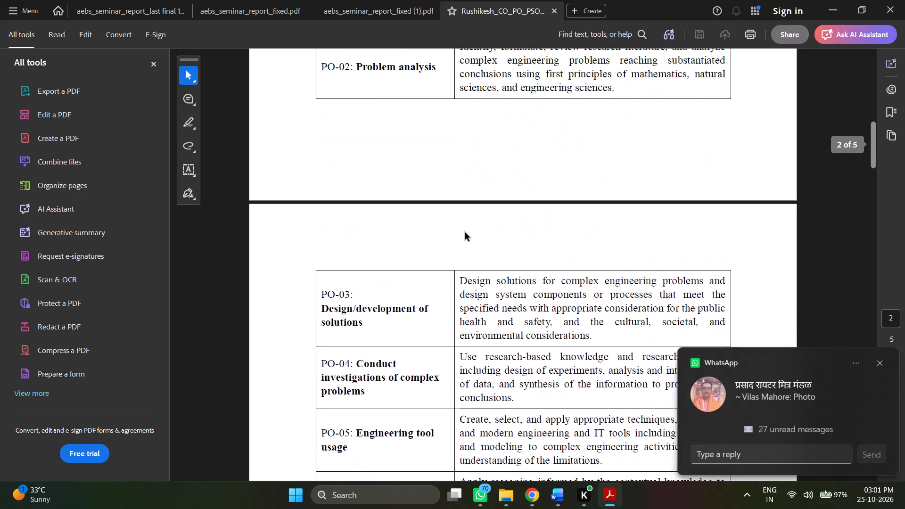
scroll(465, 232, down, 3)
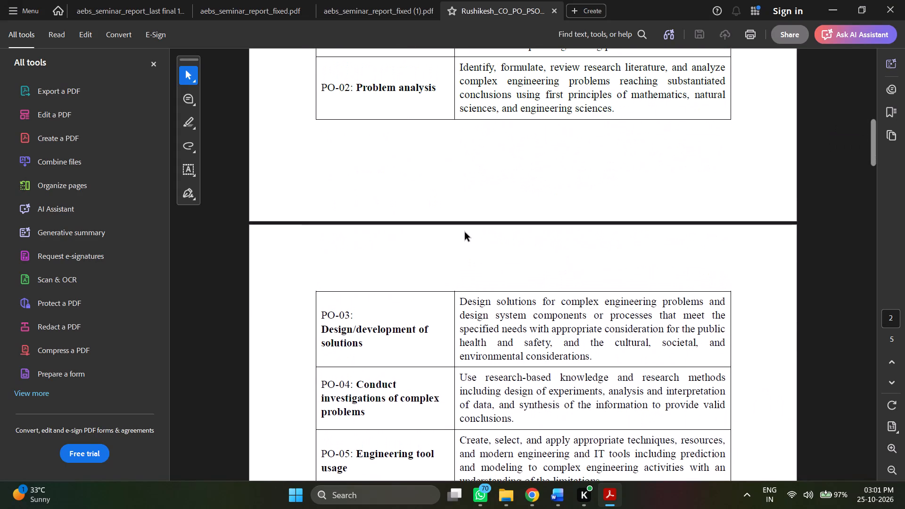
scroll(465, 232, down, 3)
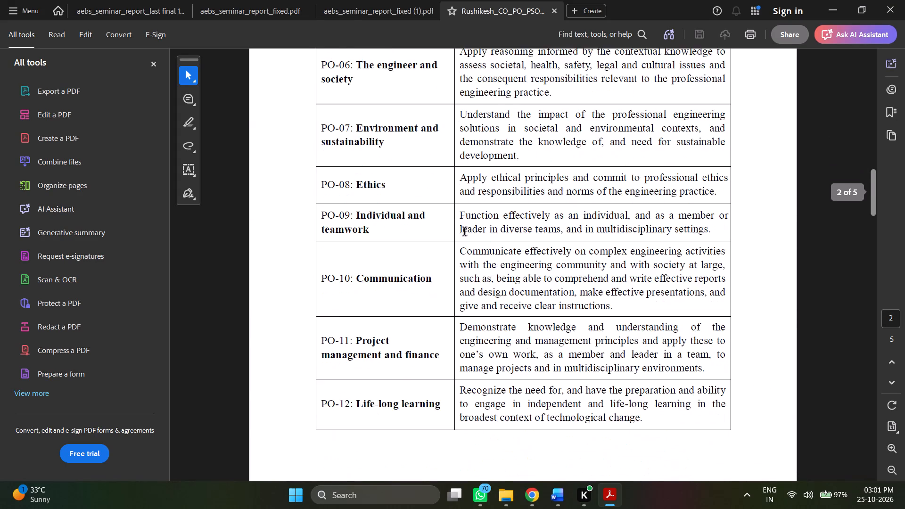
Check the Programme Specific Outcomes table and the CO-PO mapping table with justifications on page 3, including its break onto page 4.
scroll(465, 232, down, 4)
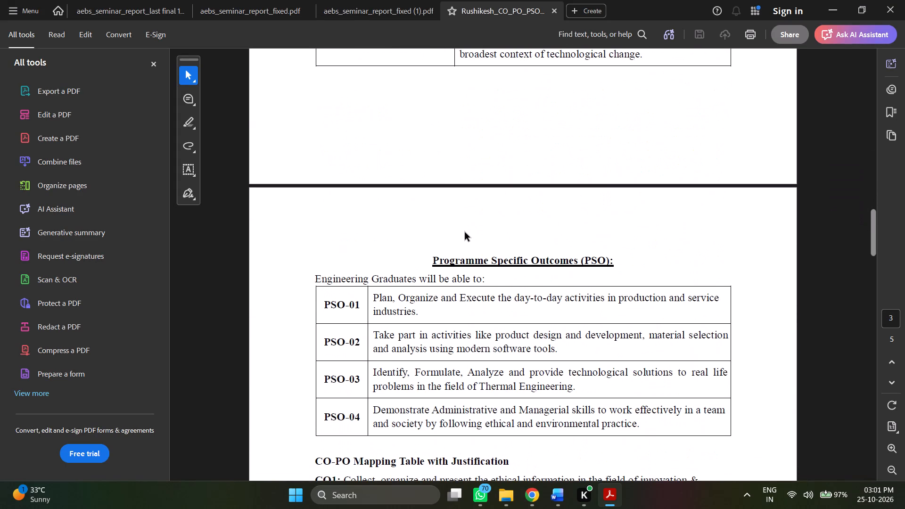
scroll(465, 232, down, 2)
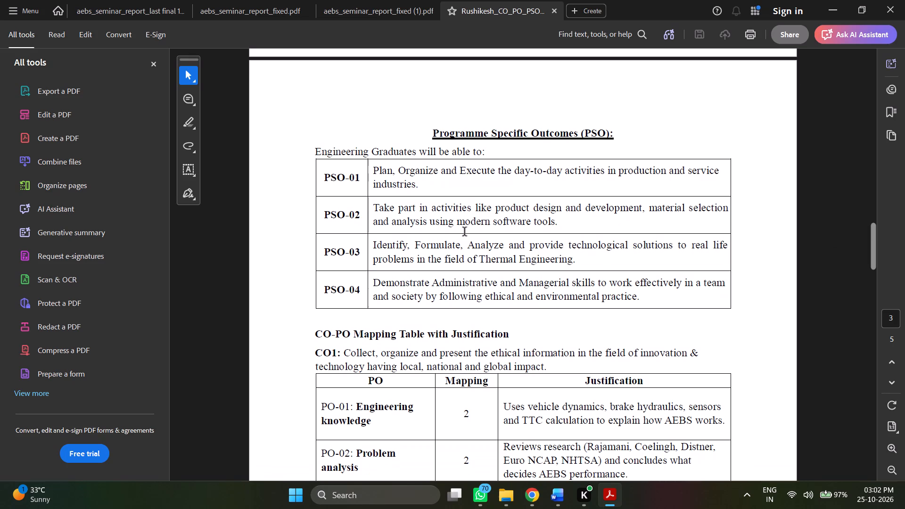
scroll(465, 232, down, 2)
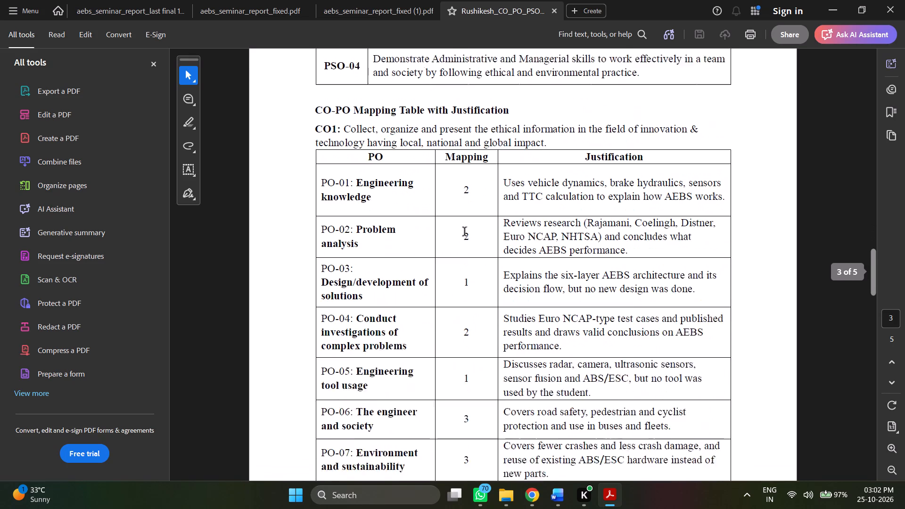
scroll(465, 232, down, 3)
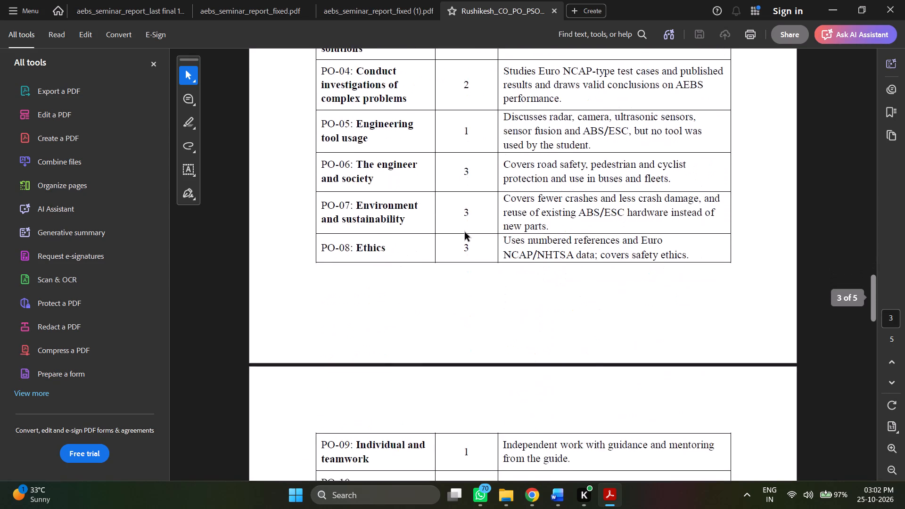
scroll(465, 232, down, 3)
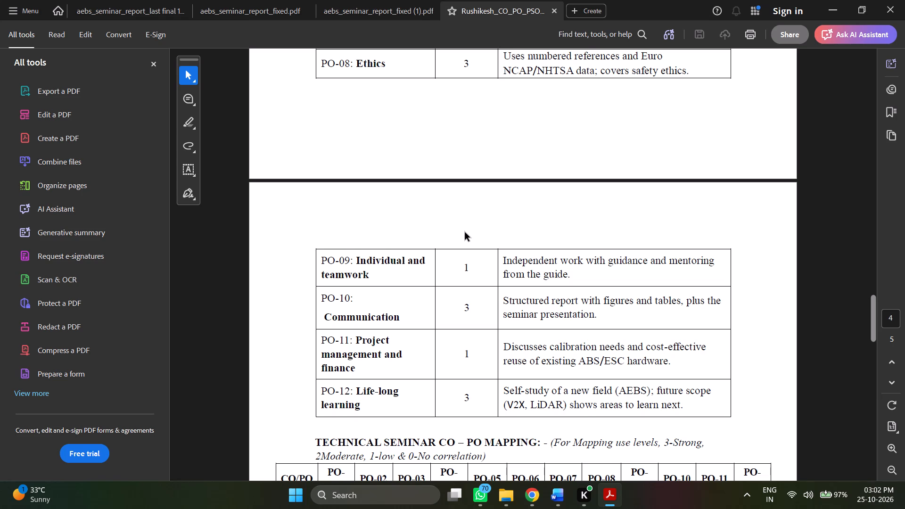
Examine the CO-PO and CO-PSO mapping tables on page 4, including the justifications and the Submitted By block.
scroll(465, 232, down, 4)
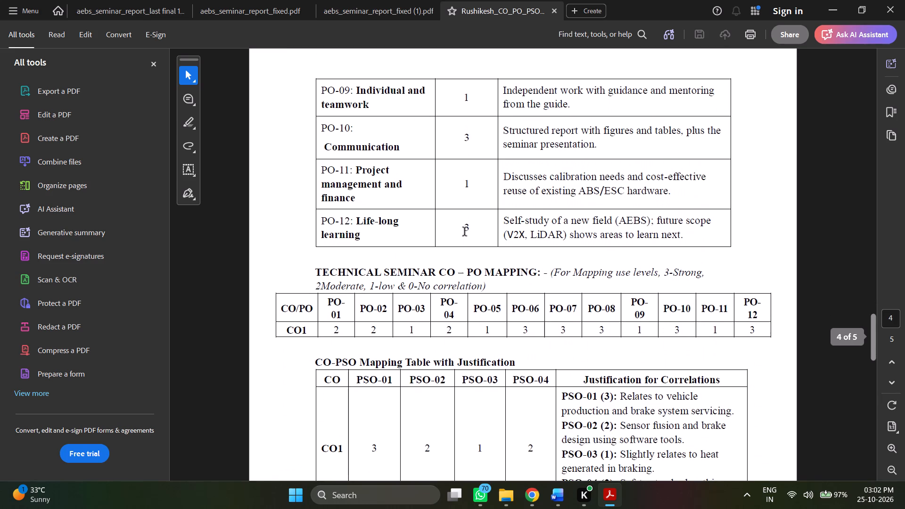
scroll(465, 232, down, 1)
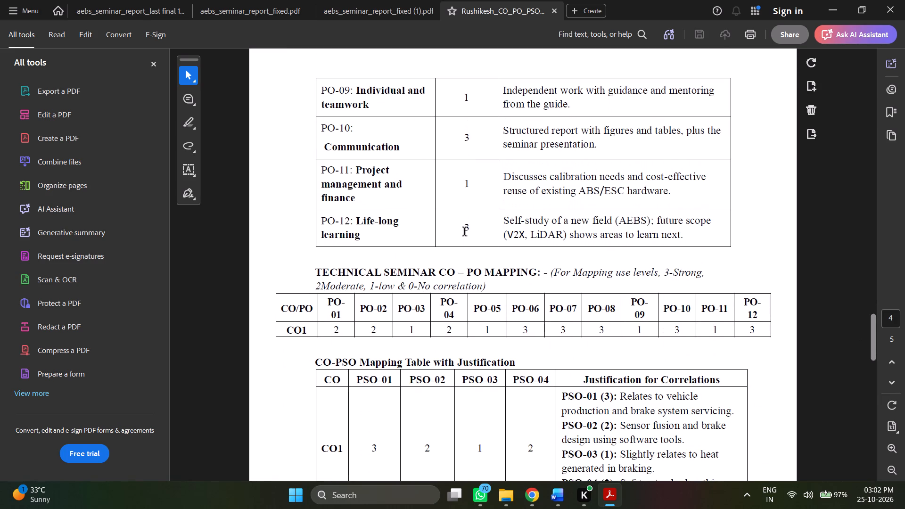
scroll(465, 232, down, 2)
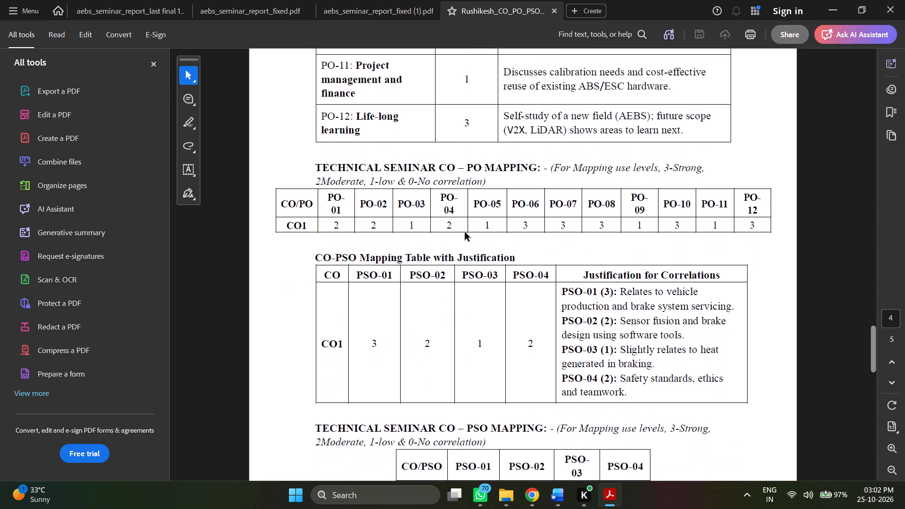
scroll(465, 232, down, 2)
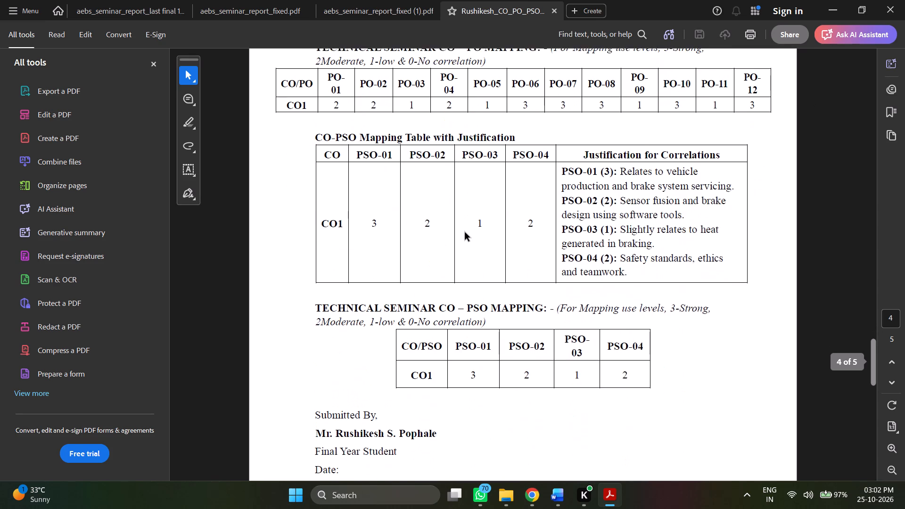
scroll(465, 232, down, 1)
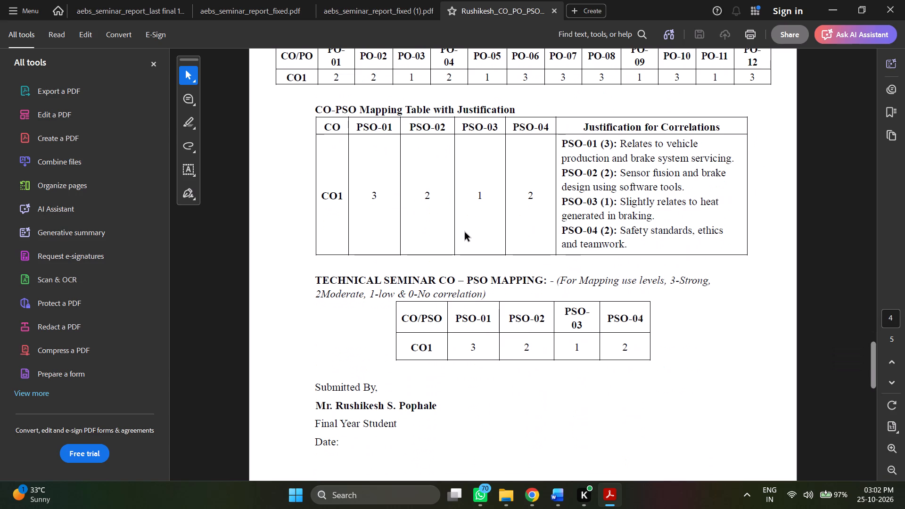
scroll(465, 232, down, 1)
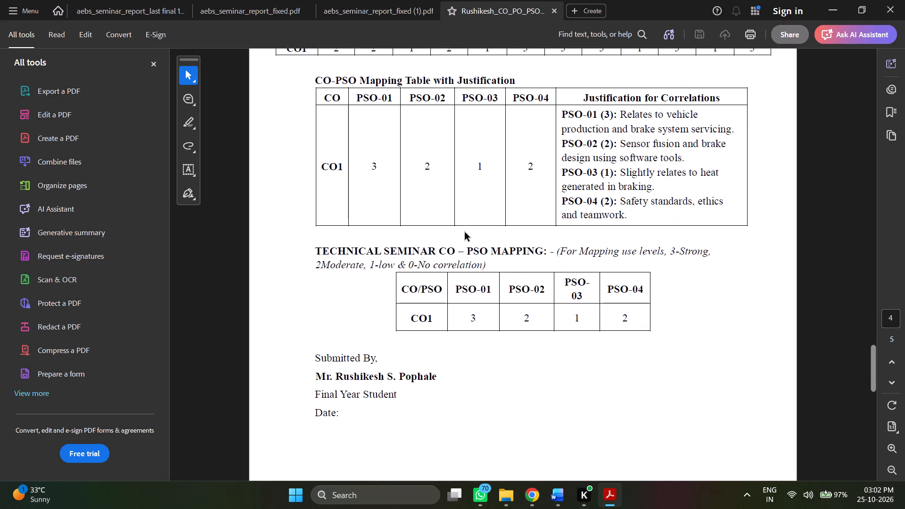
scroll(465, 232, down, 2)
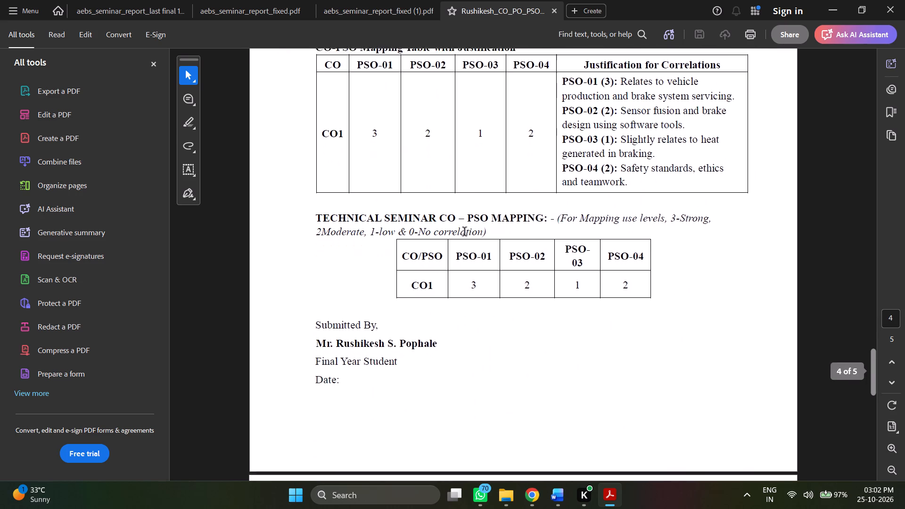
Review the Technical Seminar & Project Assessment Sheet on page 5, from the presenter details through the criteria tables to the guide and expert lines.
scroll(465, 232, down, 3)
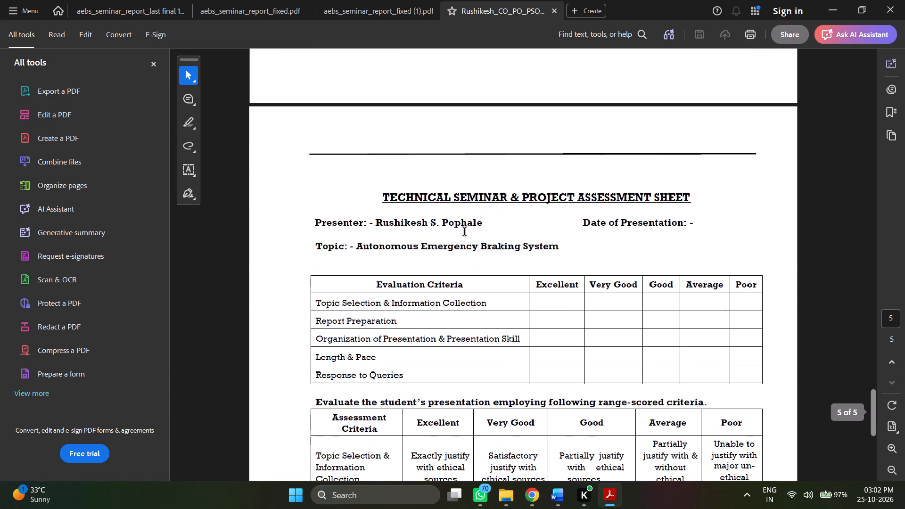
scroll(465, 232, down, 1)
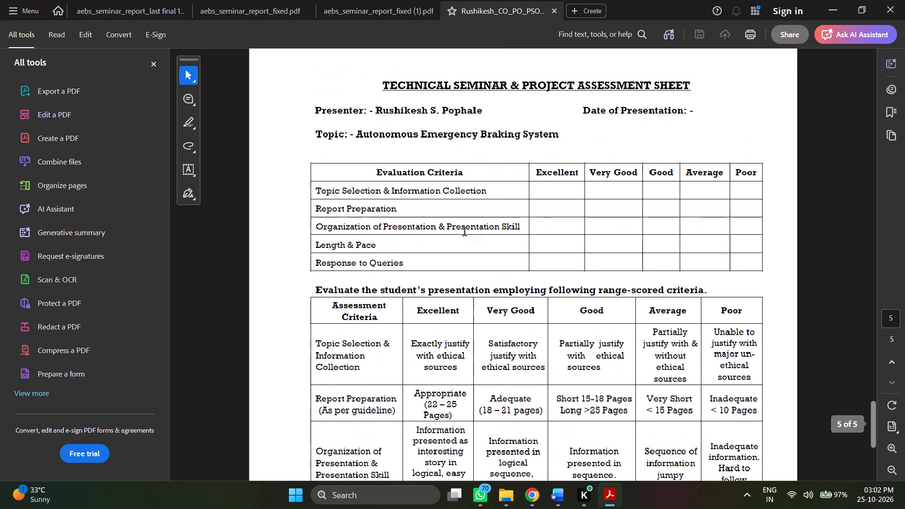
scroll(465, 232, down, 1)
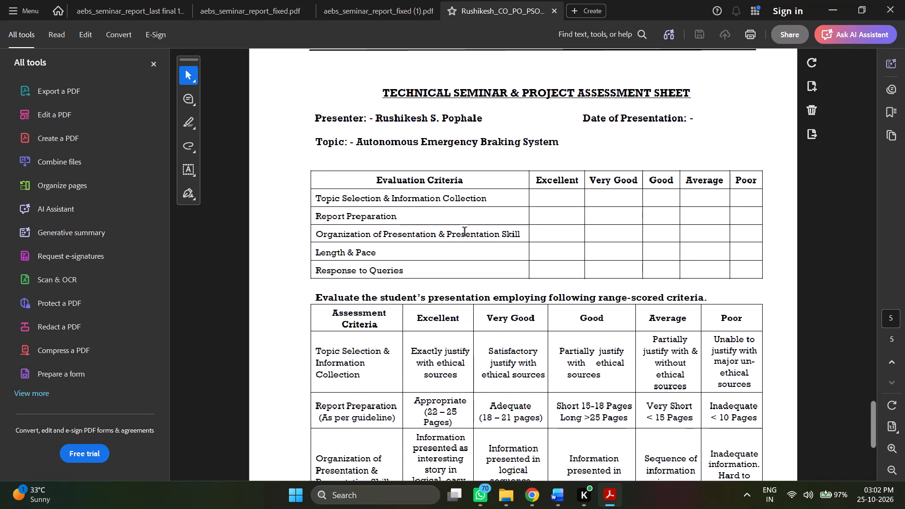
scroll(465, 232, down, 3)
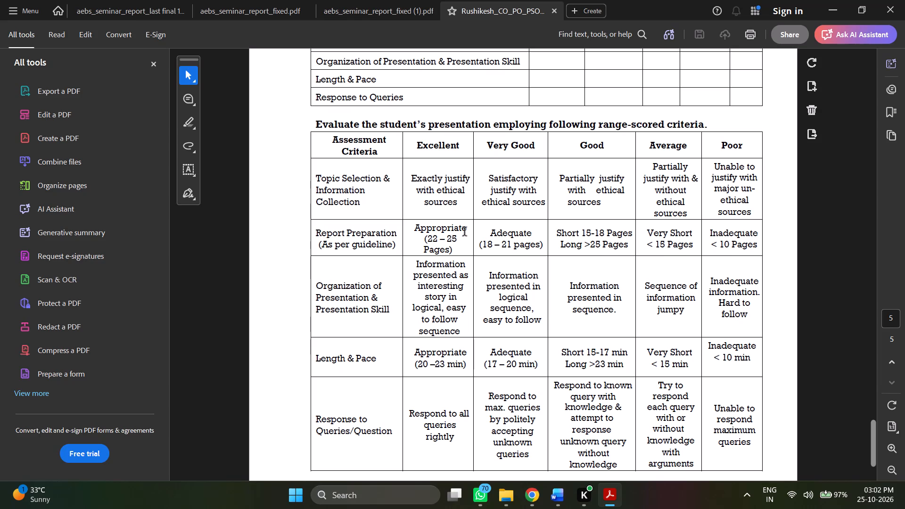
scroll(465, 232, down, 2)
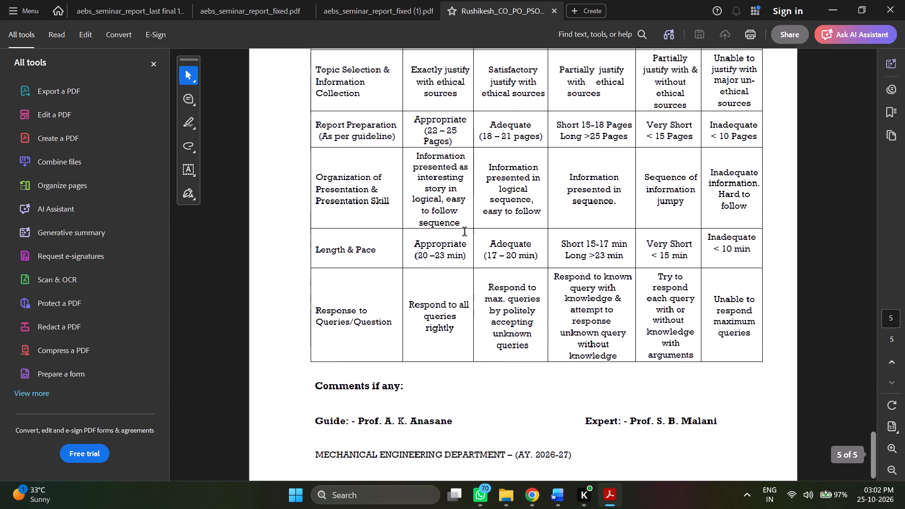
scroll(465, 232, down, 1)
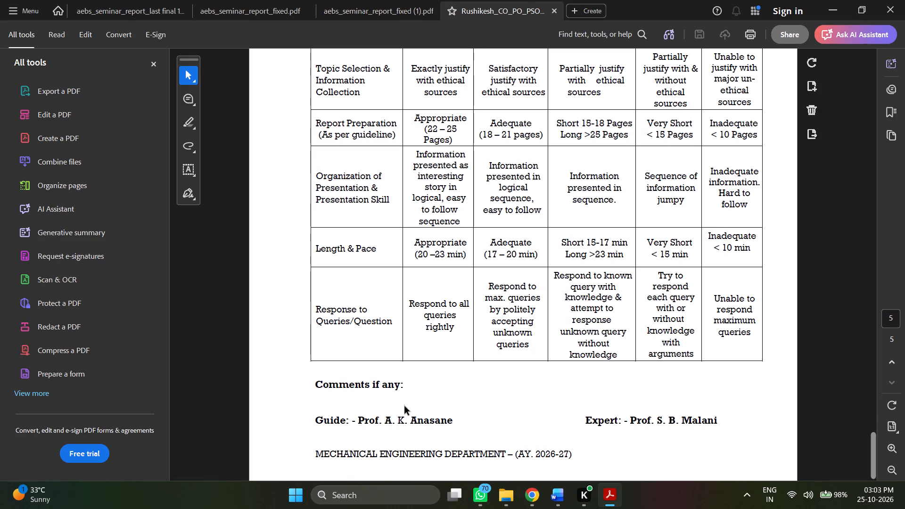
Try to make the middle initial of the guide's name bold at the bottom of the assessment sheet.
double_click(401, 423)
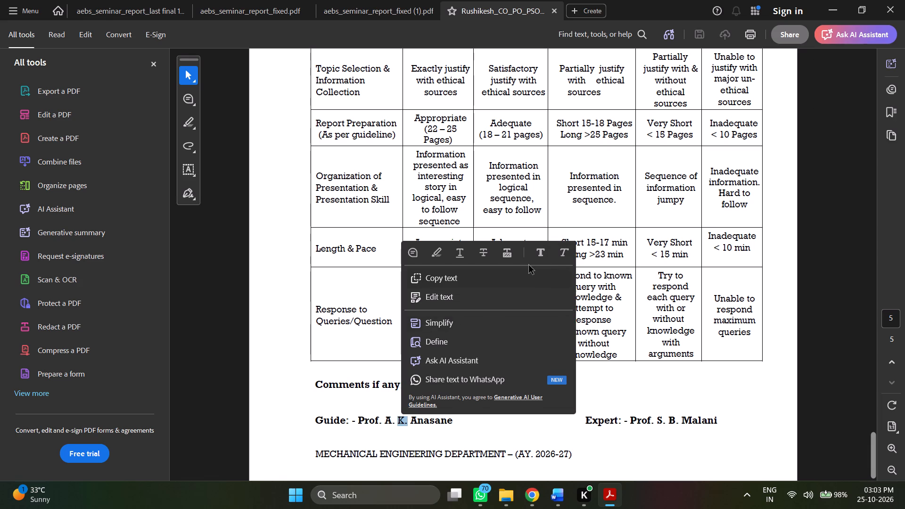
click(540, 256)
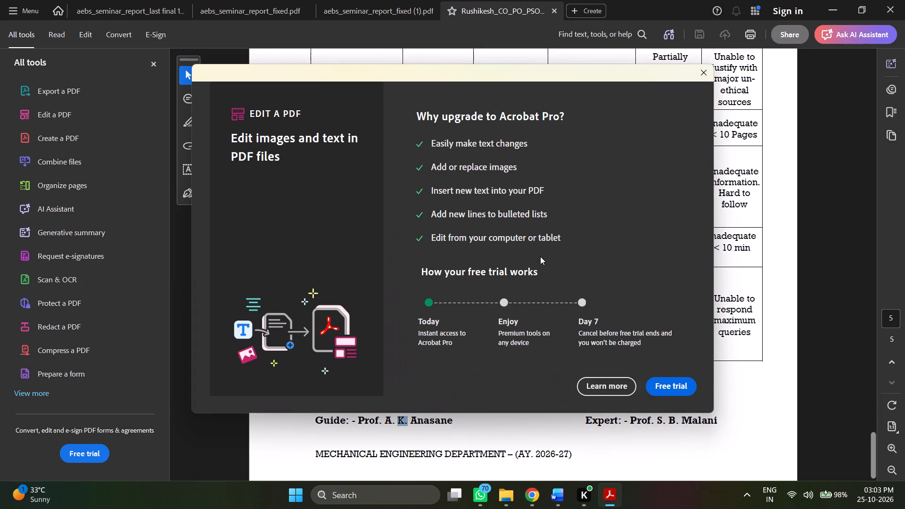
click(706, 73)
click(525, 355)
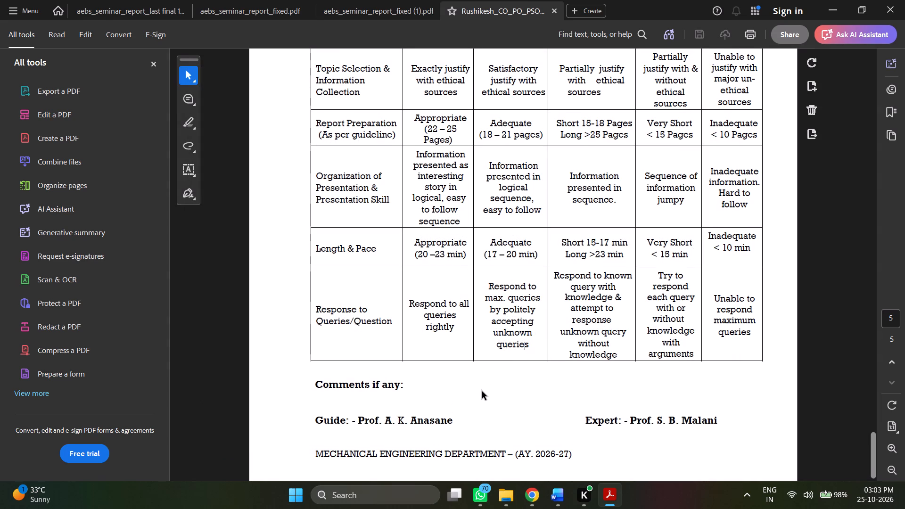
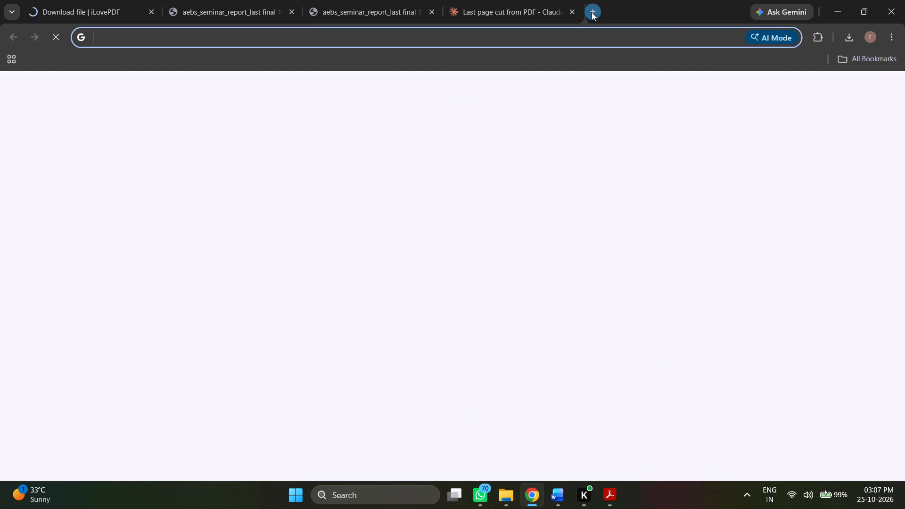
click(331, 244)
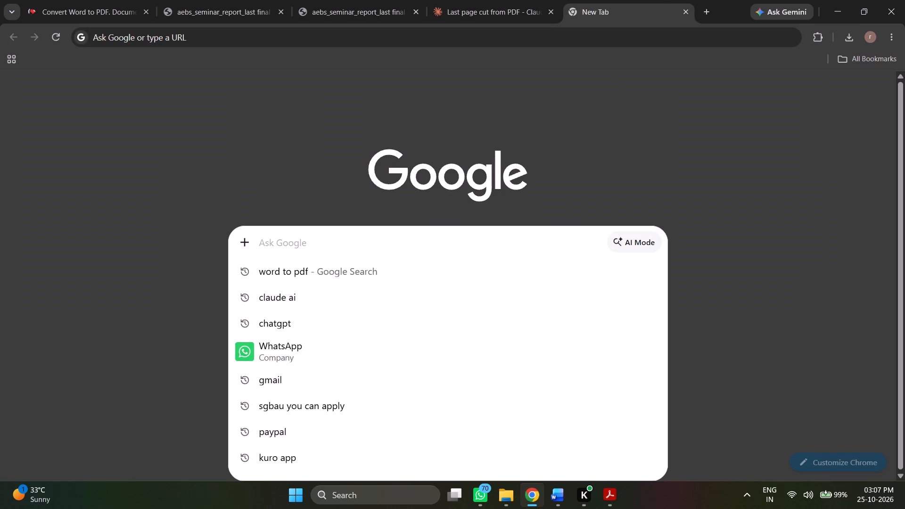
key(p)
text(df)
click(301, 329)
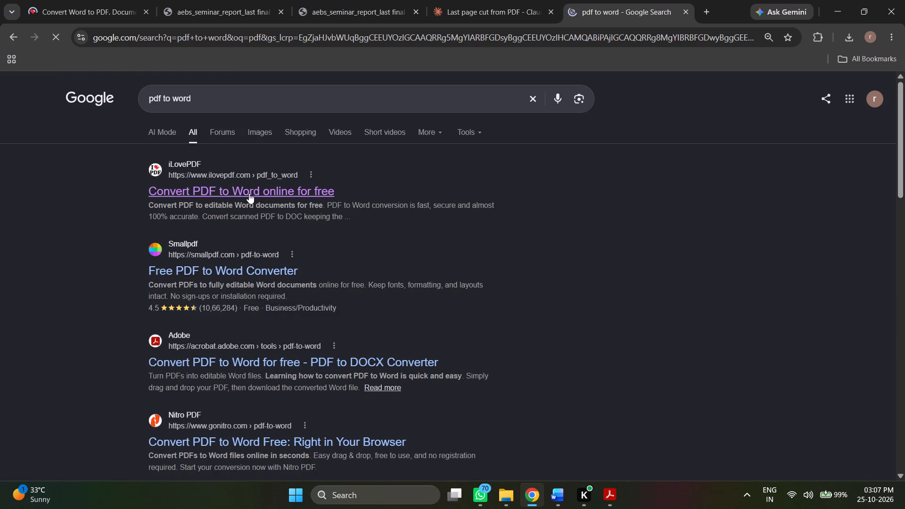
click(249, 193)
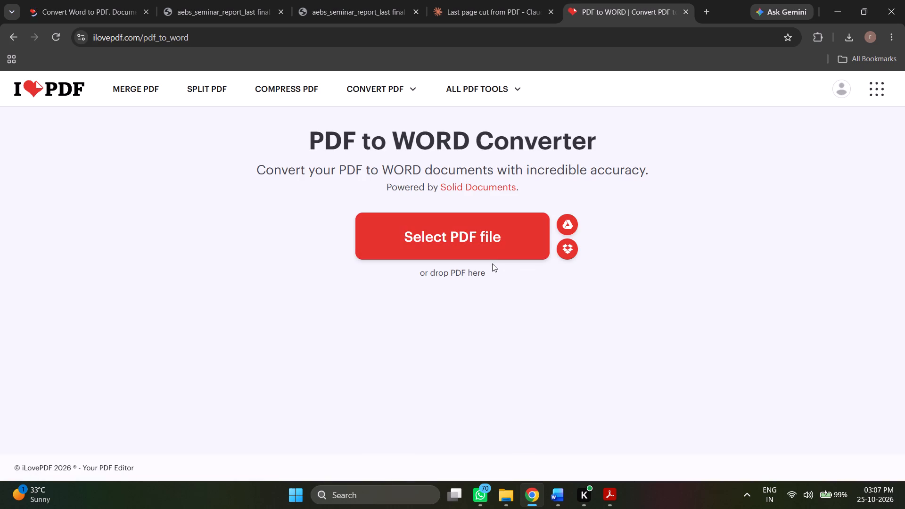
Convert the newest CO_PO_PSO_Mapping_final_without_last_page (1) PDF from Downloads to Word without OCR and download the result.
click(492, 263)
click(494, 230)
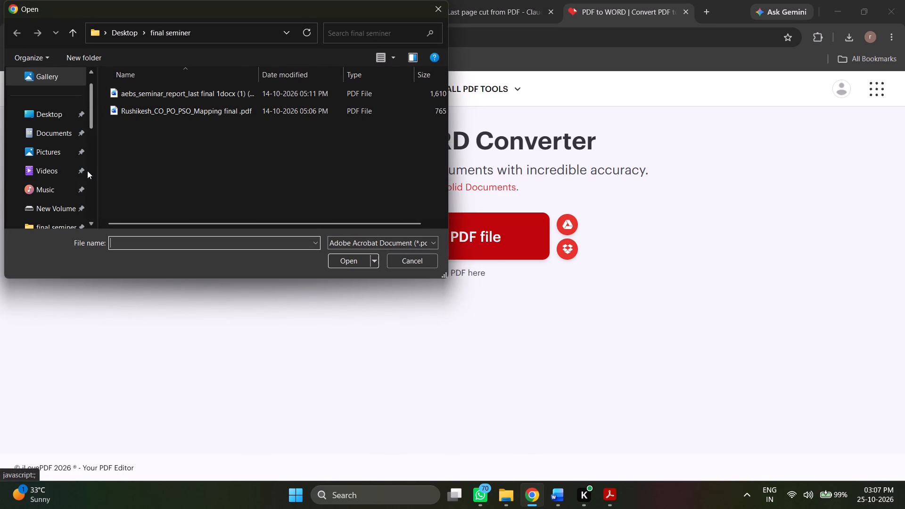
scroll(87, 171, down, 1)
click(64, 187)
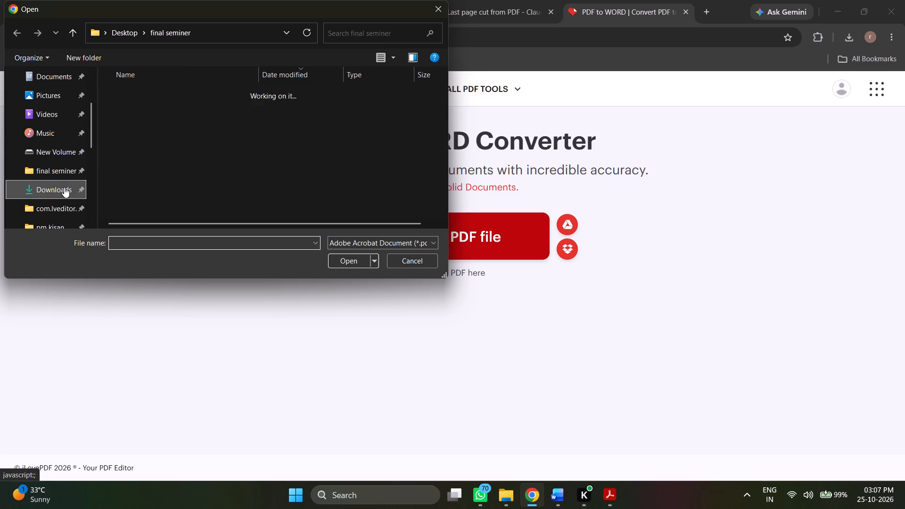
click(177, 102)
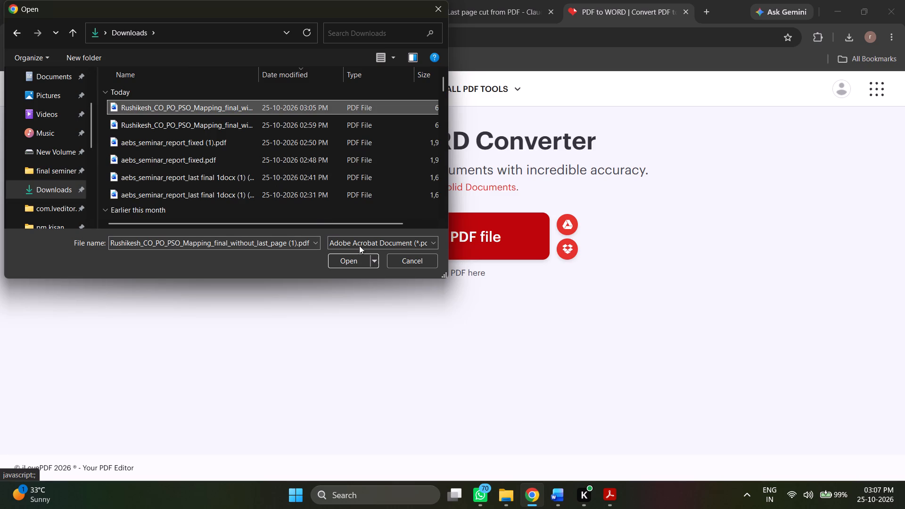
click(353, 256)
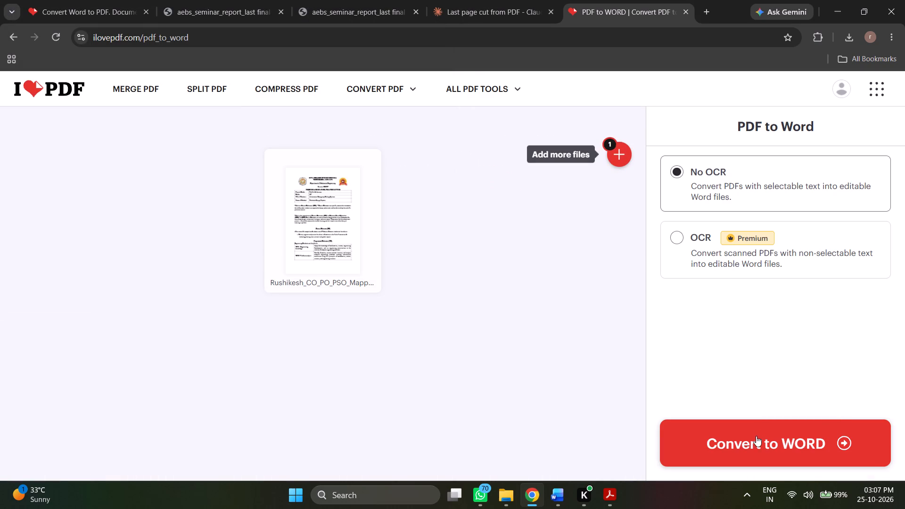
click(756, 440)
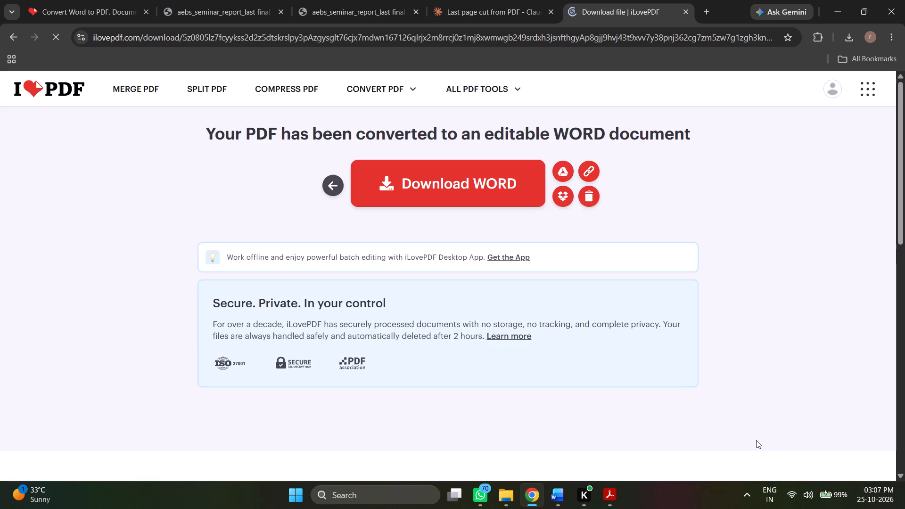
click(502, 193)
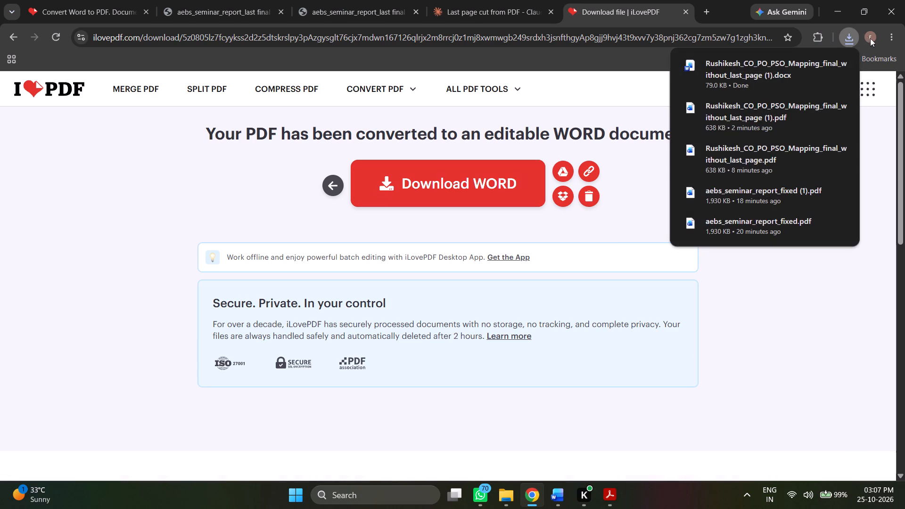
Open the downloaded mapping DOCX in Word and enable editing.
click(762, 84)
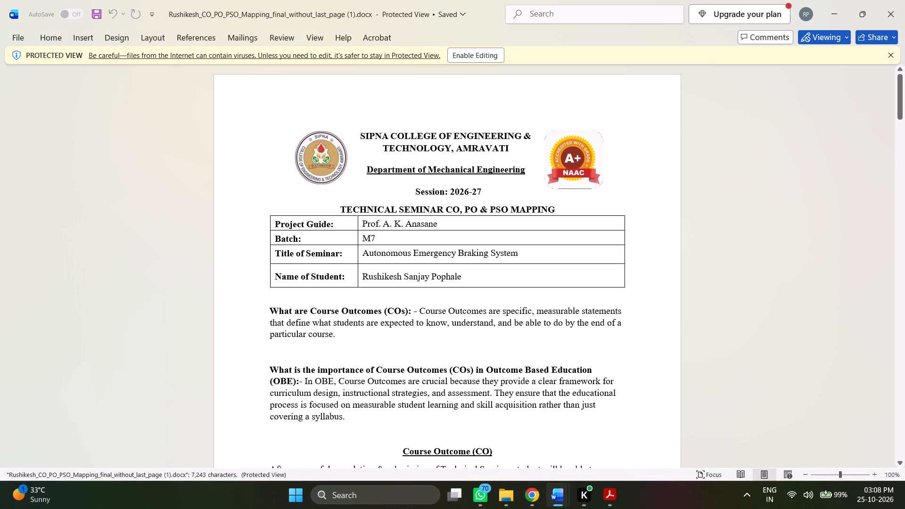
click(460, 50)
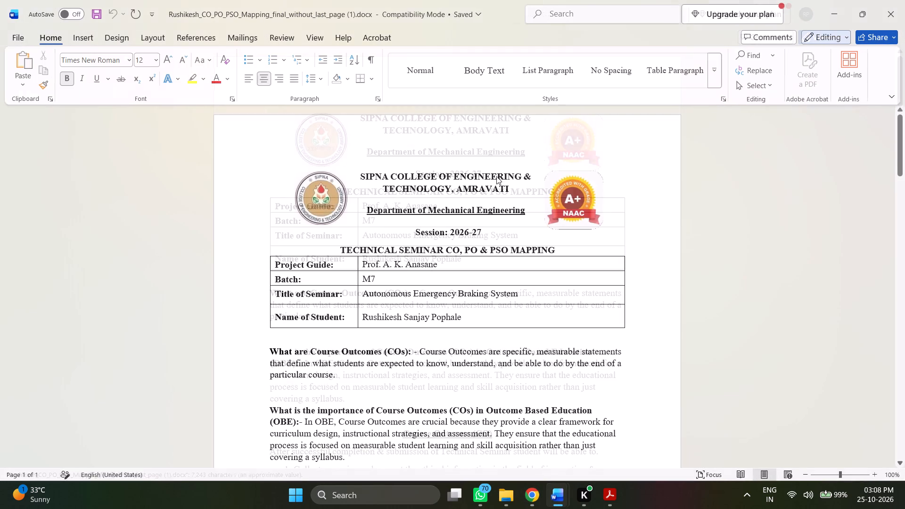
Make the middle initial K in the guide's name below the assessment table on page 5 bold.
scroll(496, 178, down, 3)
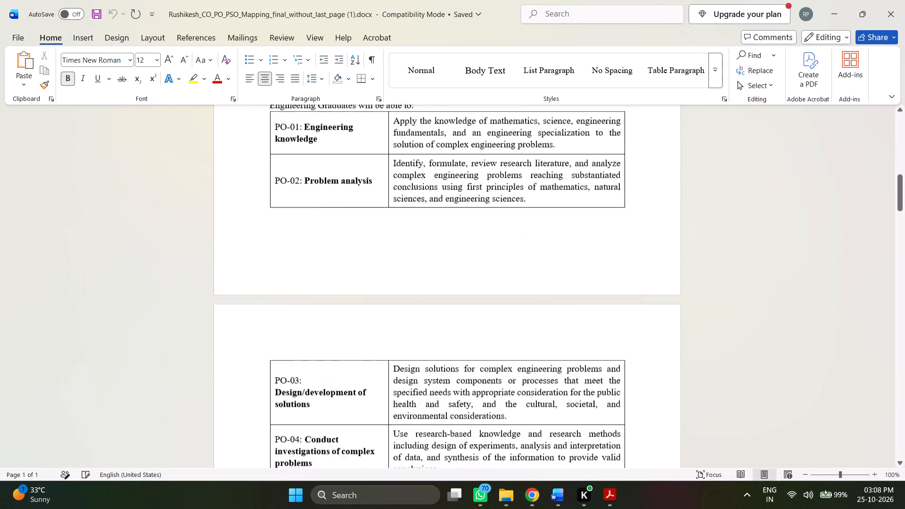
scroll(496, 178, down, 9)
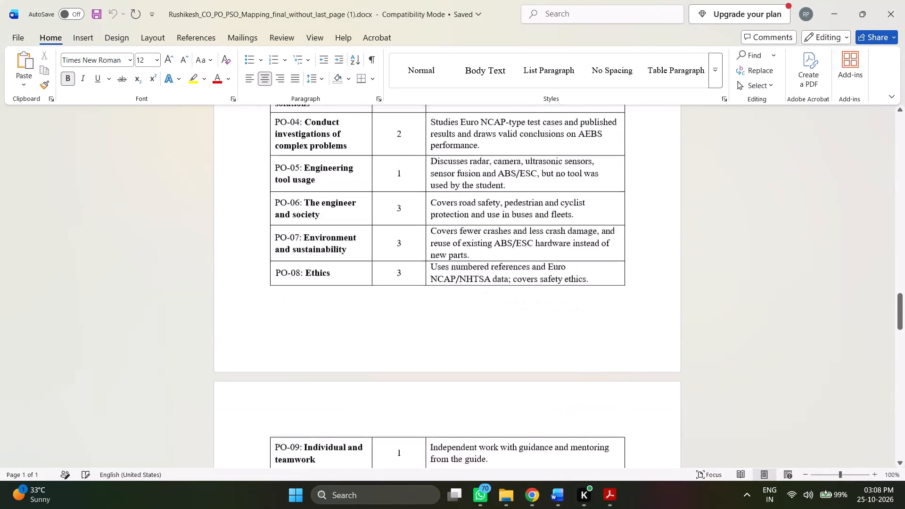
scroll(496, 178, down, 11)
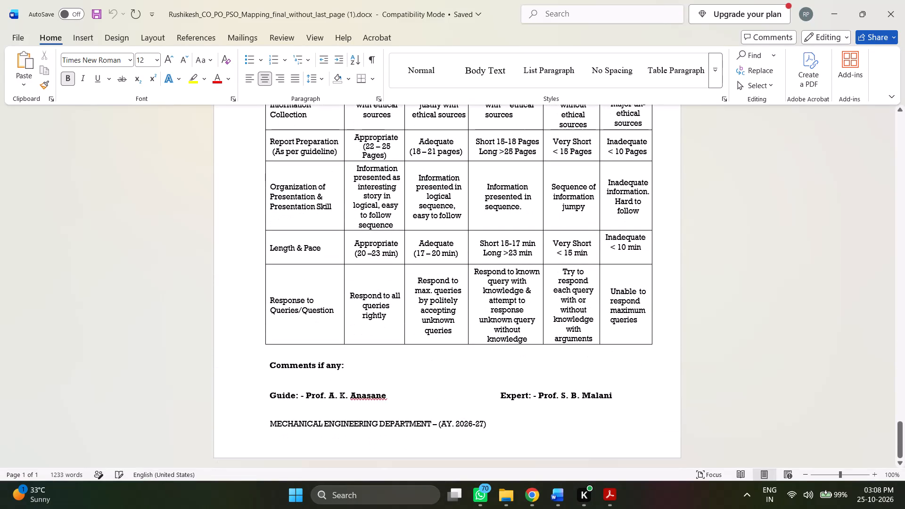
double_click(341, 395)
click(347, 379)
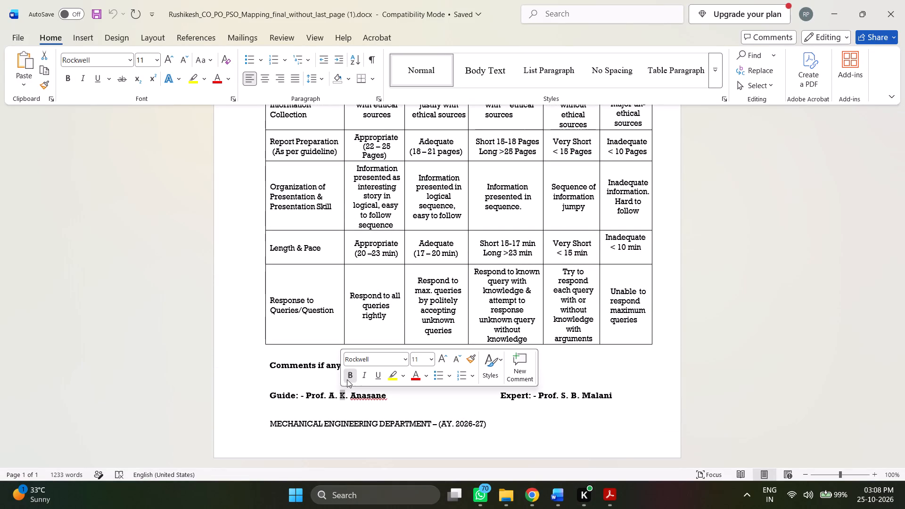
click(441, 401)
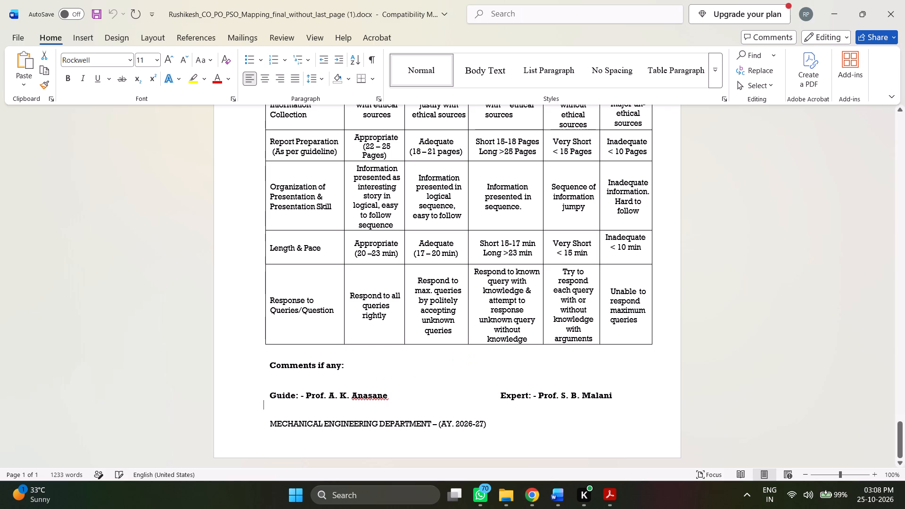
Set the font of the whole Guide and Expert line below the assessment table to Times New Roman.
triple_click(564, 395)
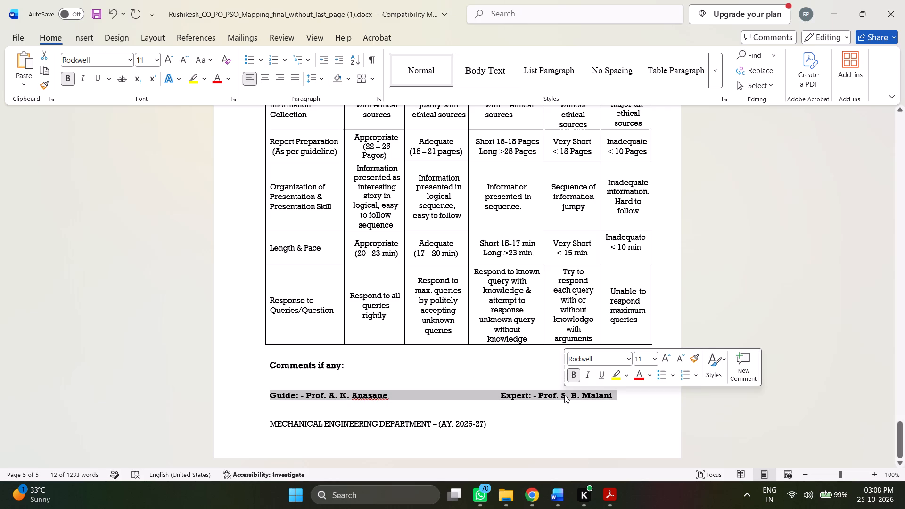
click(396, 412)
double_click(372, 392)
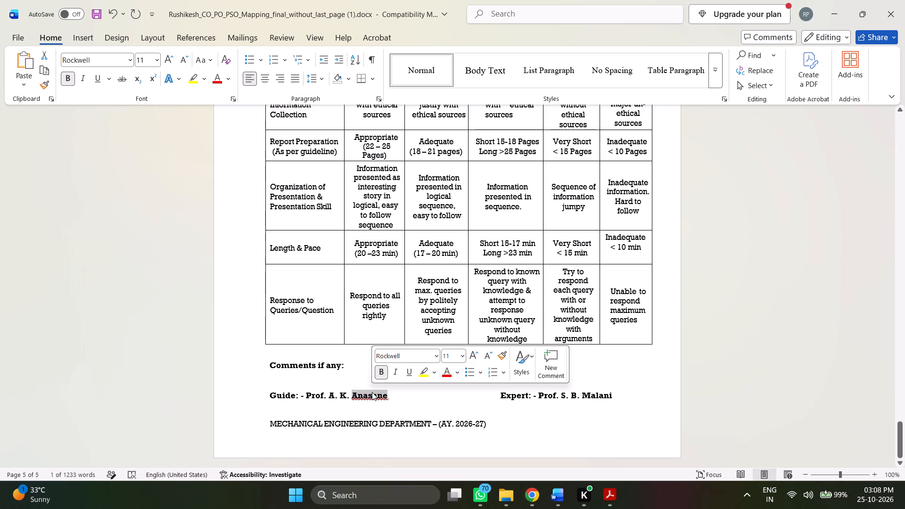
triple_click(519, 399)
click(519, 399)
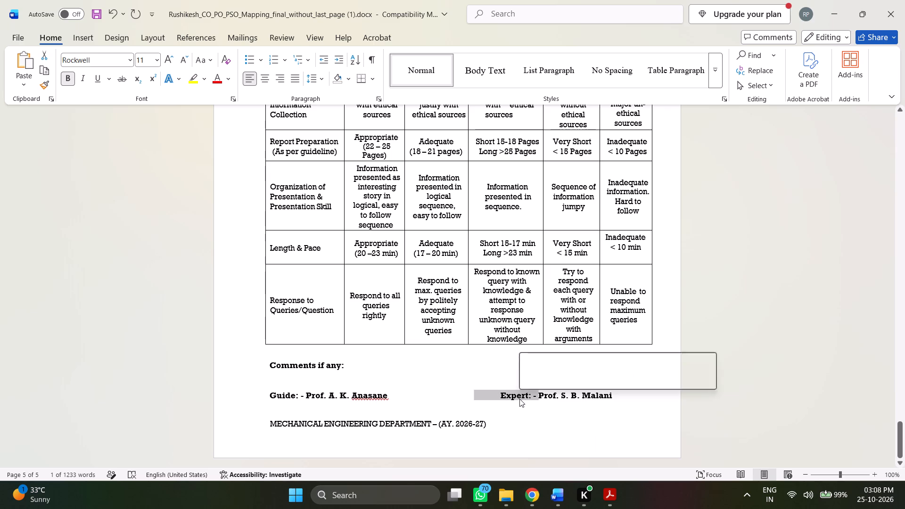
triple_click(519, 399)
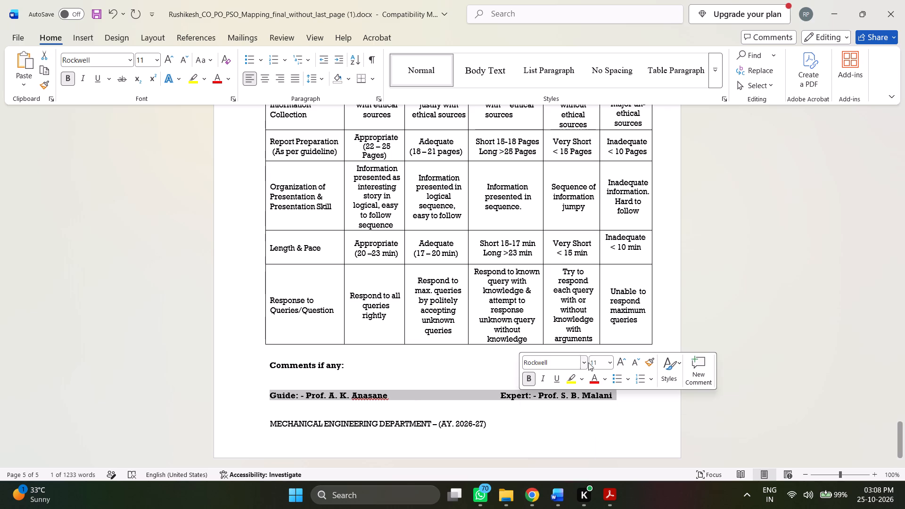
click(572, 362)
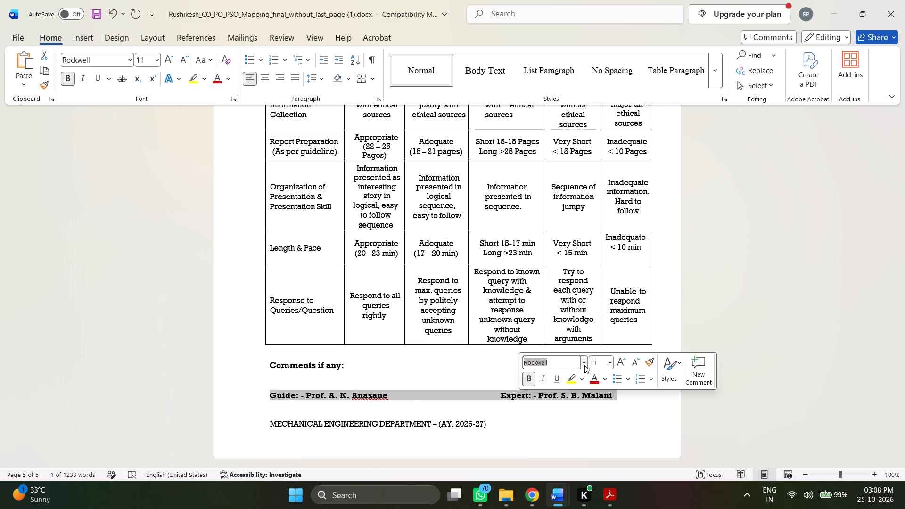
click(584, 365)
click(582, 110)
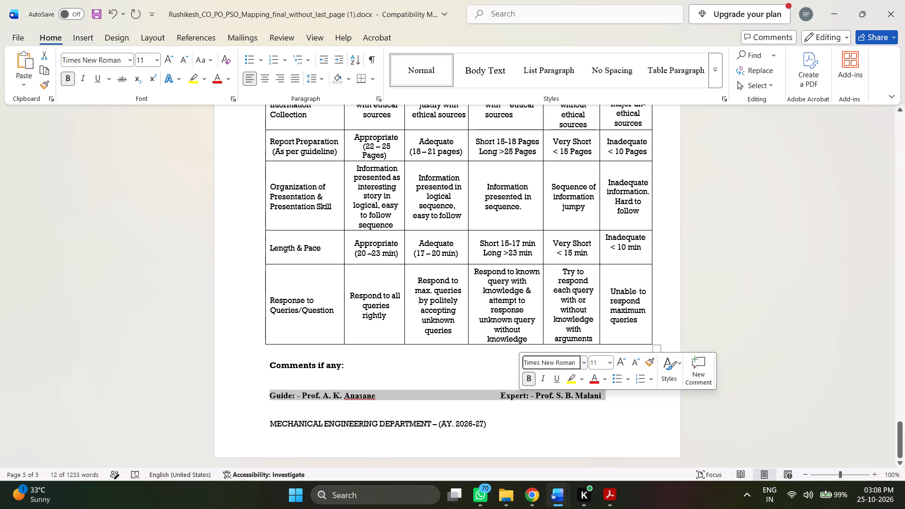
Set the font of the whole Guide and Expert line below the assessment table to Rockwell.
double_click(300, 362)
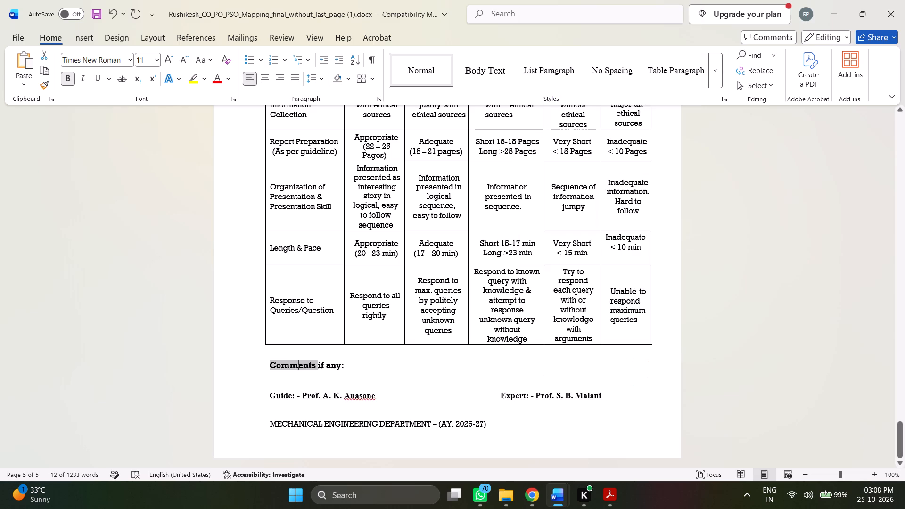
triple_click(341, 392)
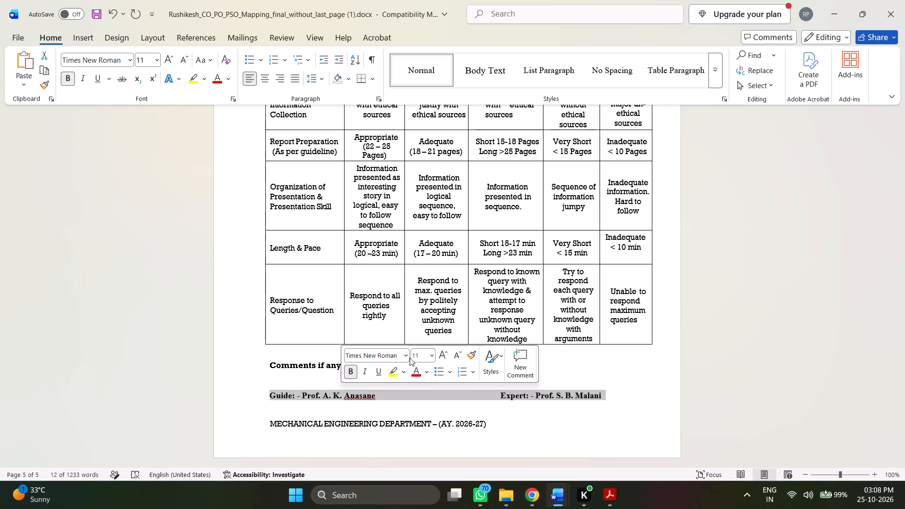
click(404, 355)
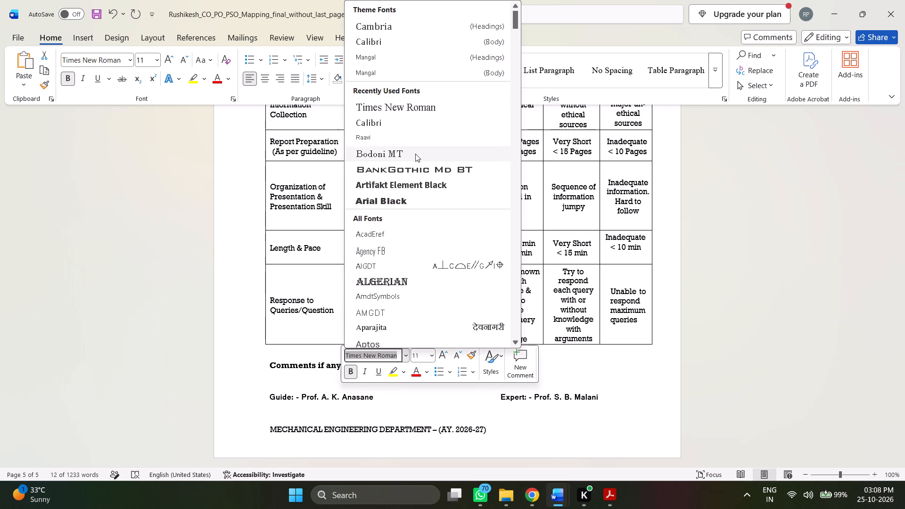
scroll(417, 176, down, 3)
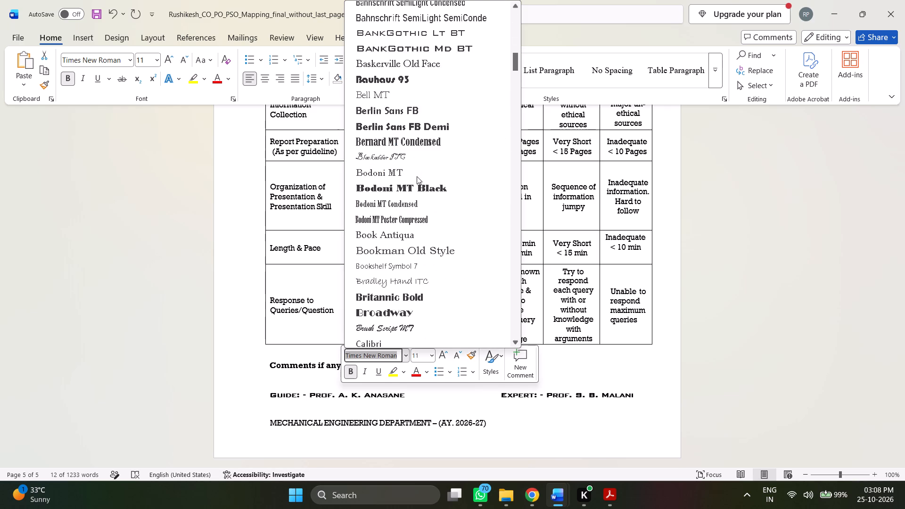
scroll(417, 176, down, 8)
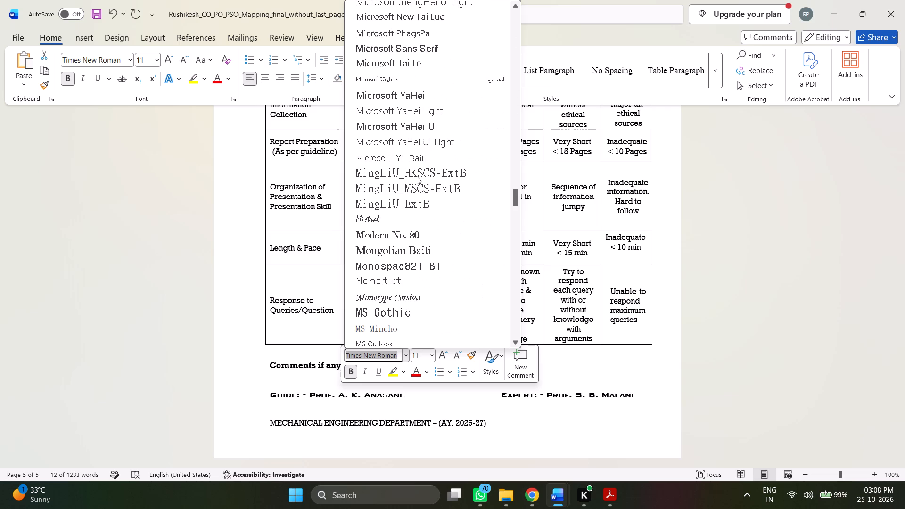
scroll(417, 176, down, 7)
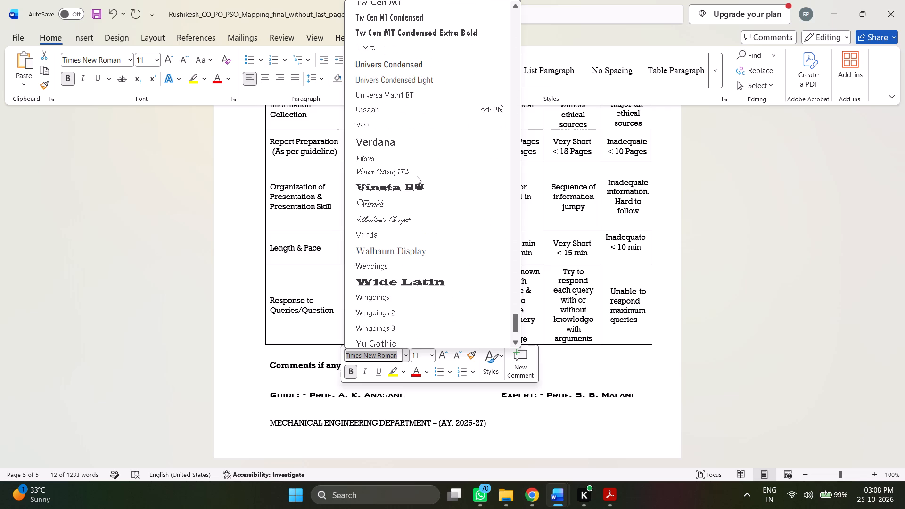
scroll(417, 176, down, 2)
scroll(417, 176, up, 7)
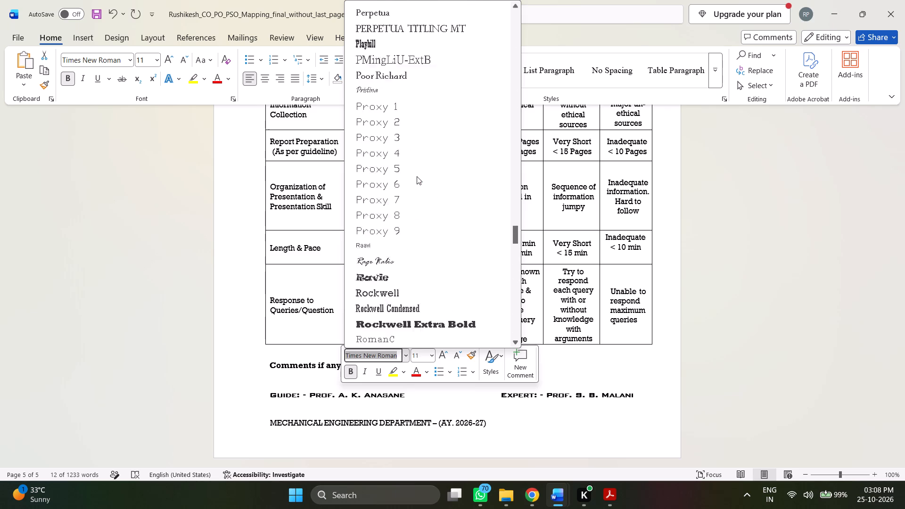
scroll(417, 176, up, 4)
scroll(417, 176, down, 2)
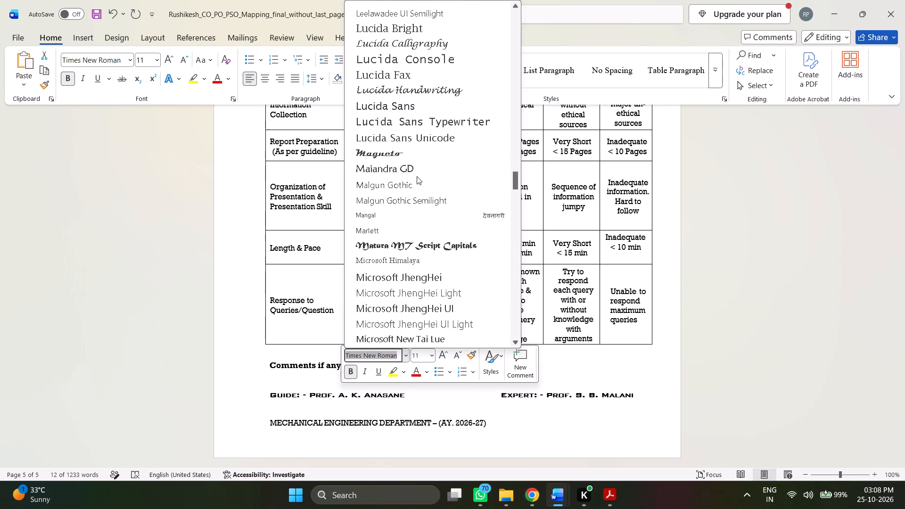
scroll(417, 176, down, 1)
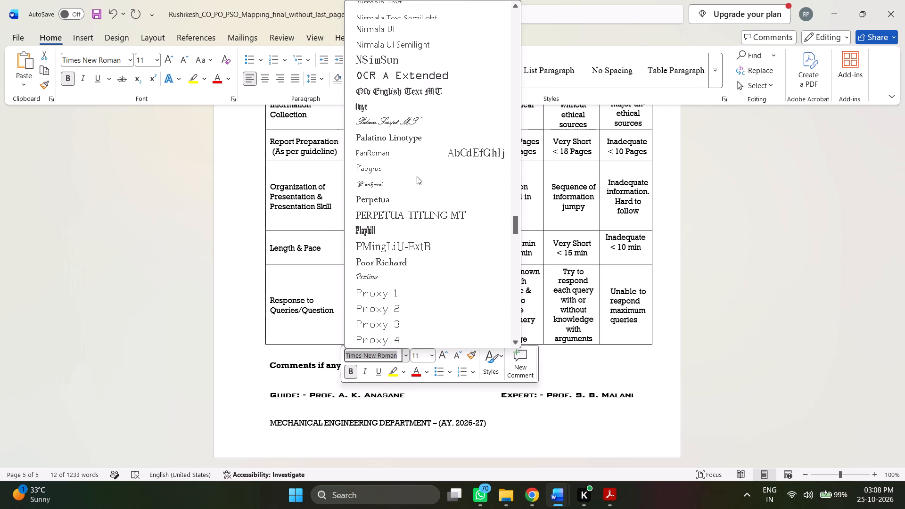
scroll(417, 176, down, 2)
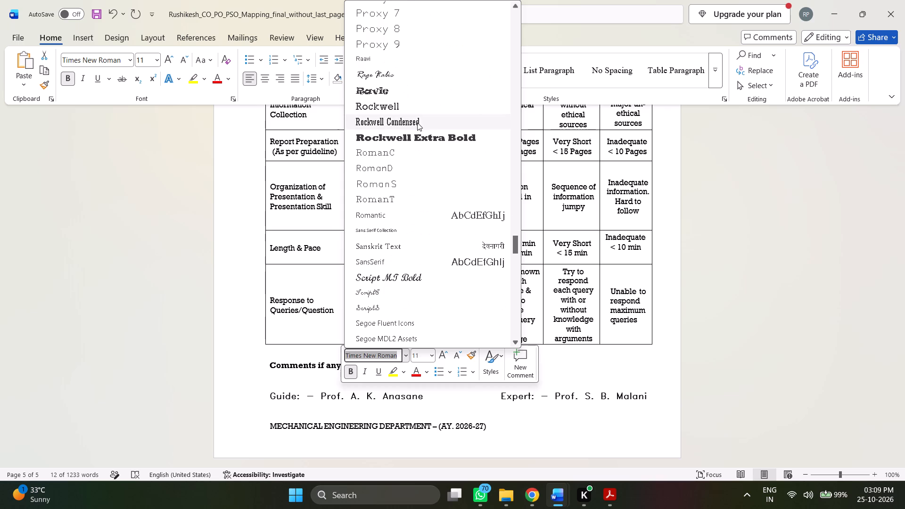
click(405, 106)
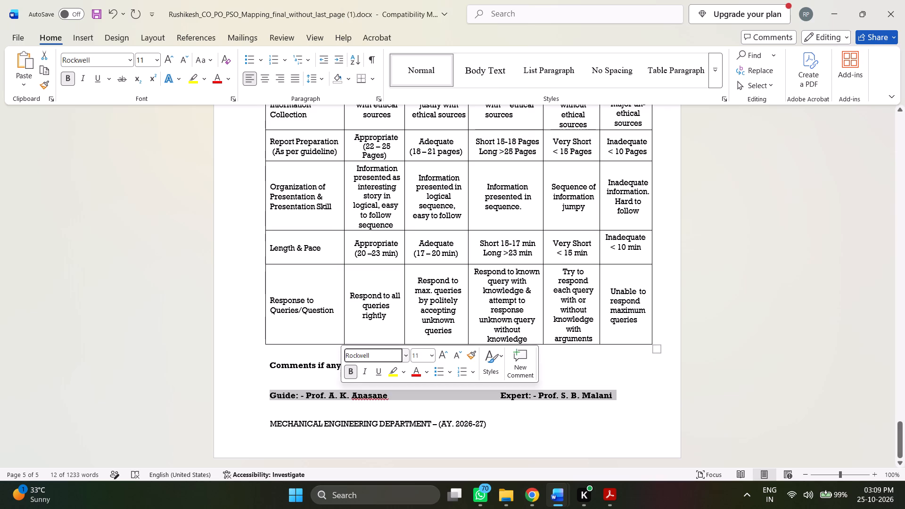
click(627, 407)
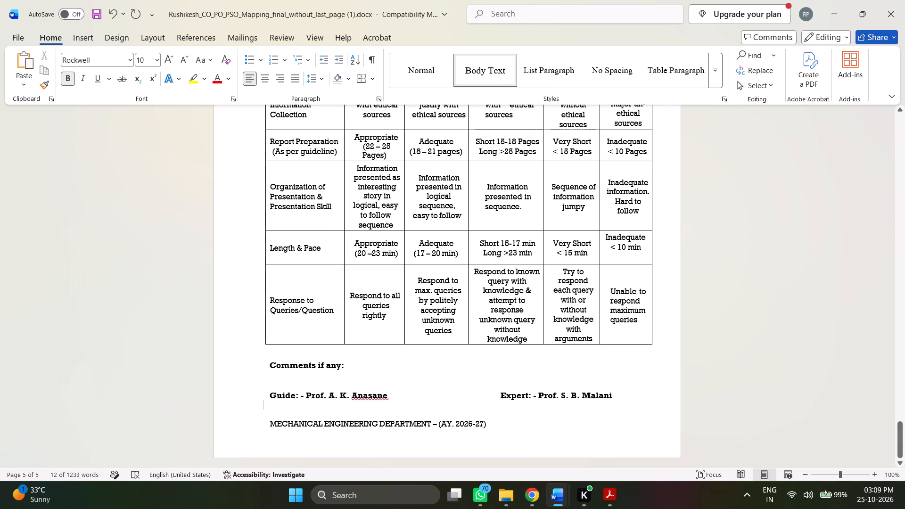
Review the mapping document from the assessment sheet back to the first page, checking its tables and layout.
scroll(491, 370, up, 4)
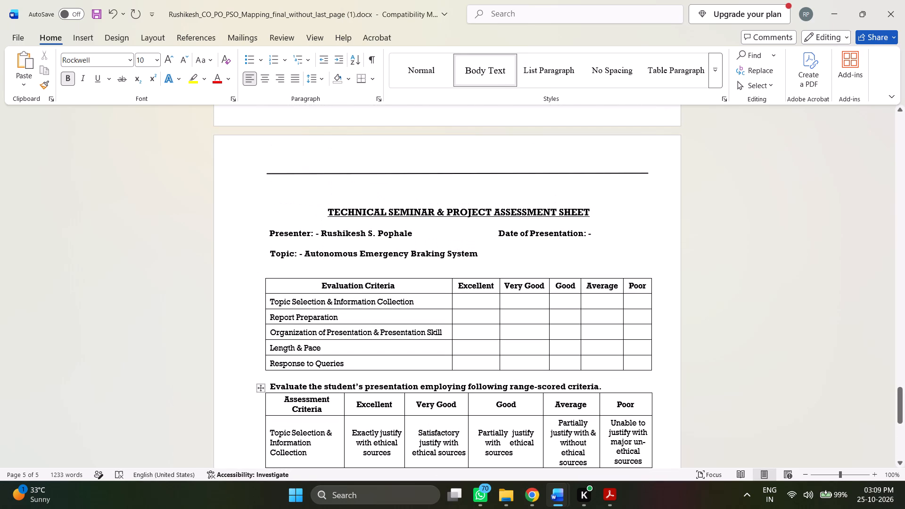
scroll(491, 370, up, 1)
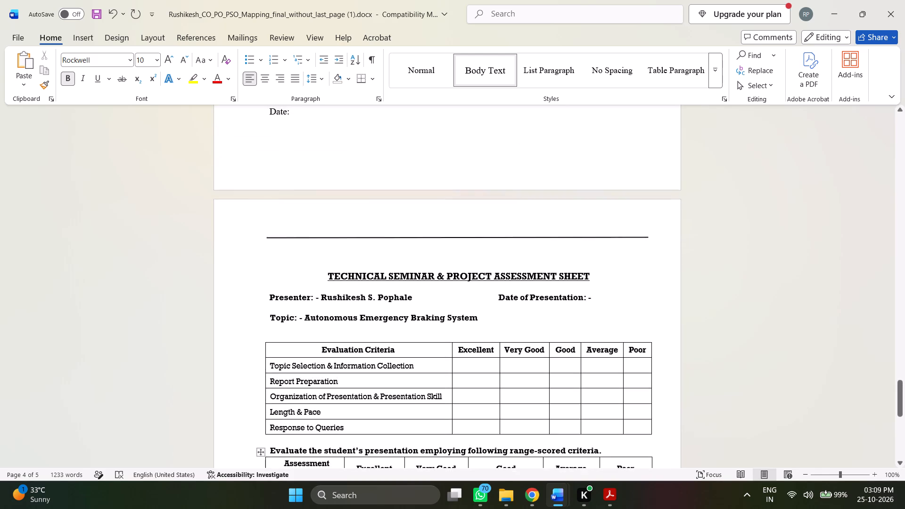
scroll(491, 370, up, 1)
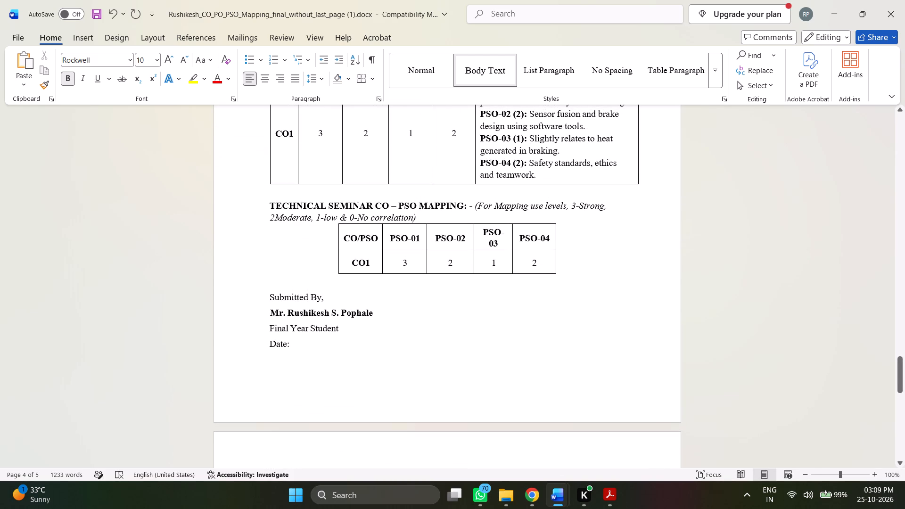
scroll(491, 370, up, 1)
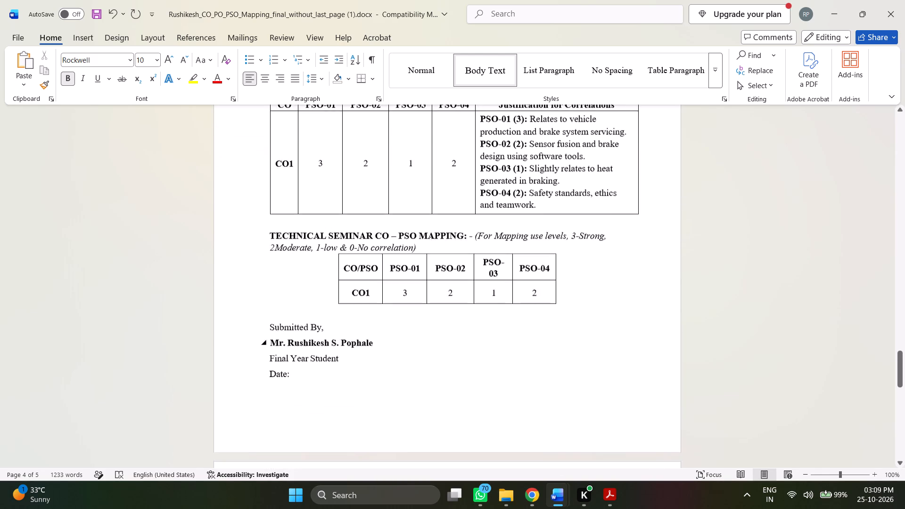
scroll(491, 370, up, 2)
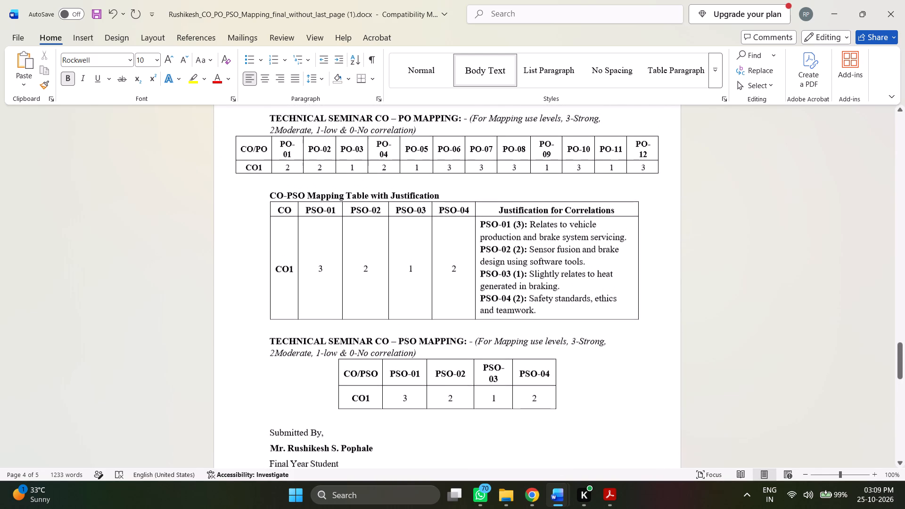
scroll(491, 370, up, 4)
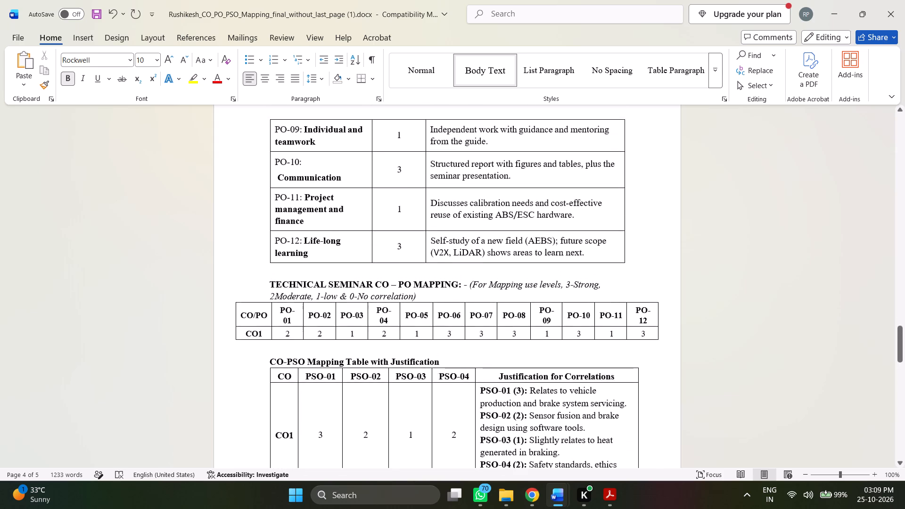
scroll(491, 370, up, 5)
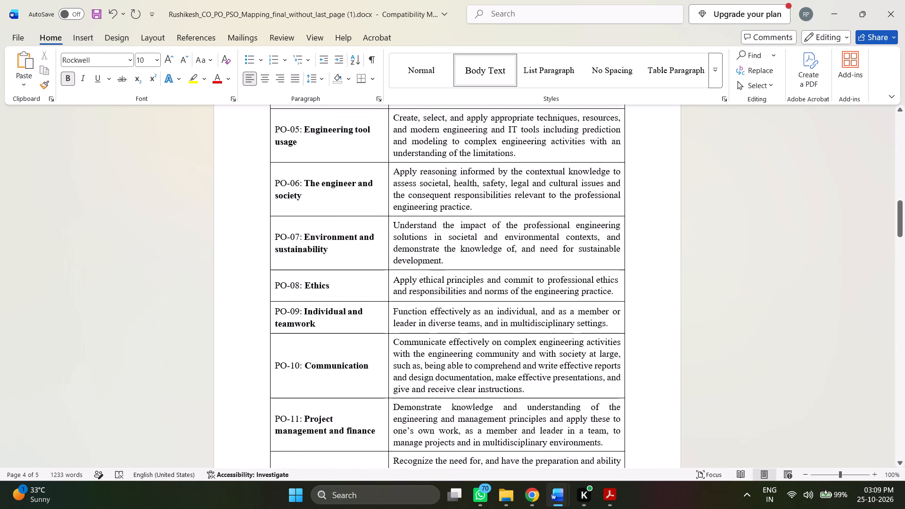
scroll(491, 370, up, 6)
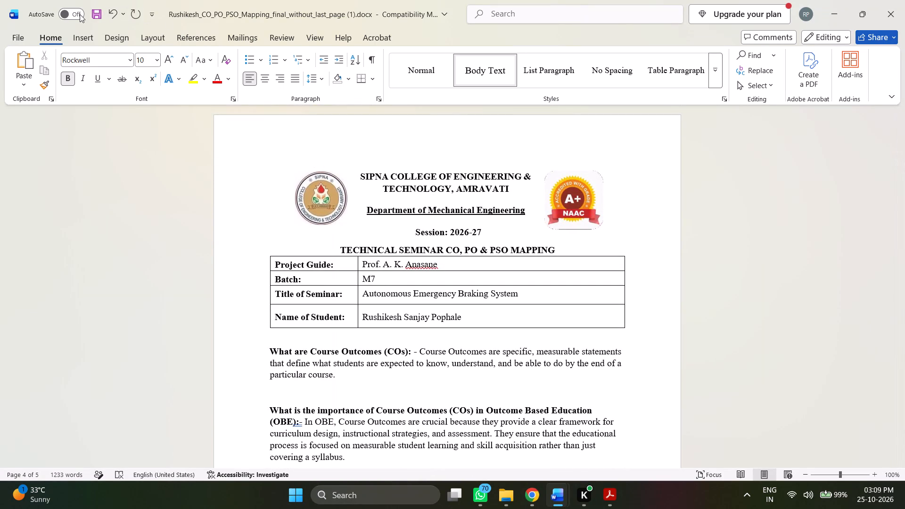
Save the edited mapping document.
click(103, 14)
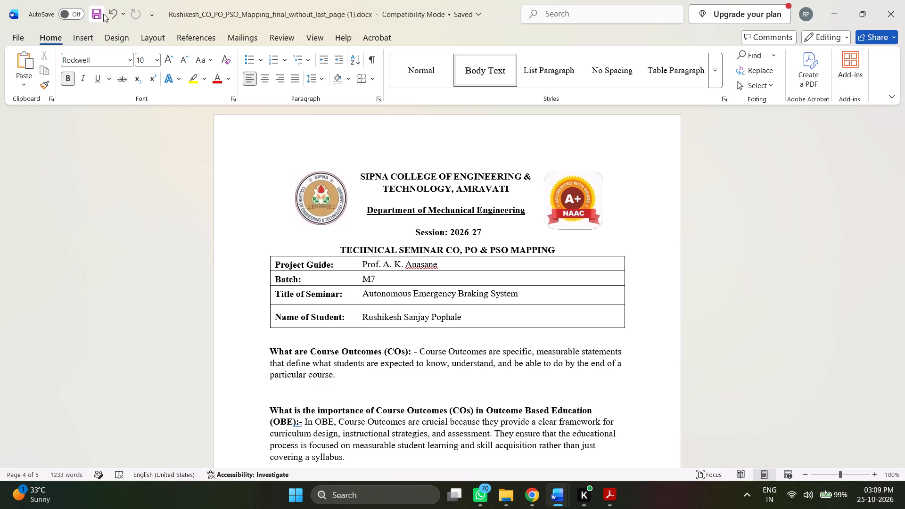
click(103, 14)
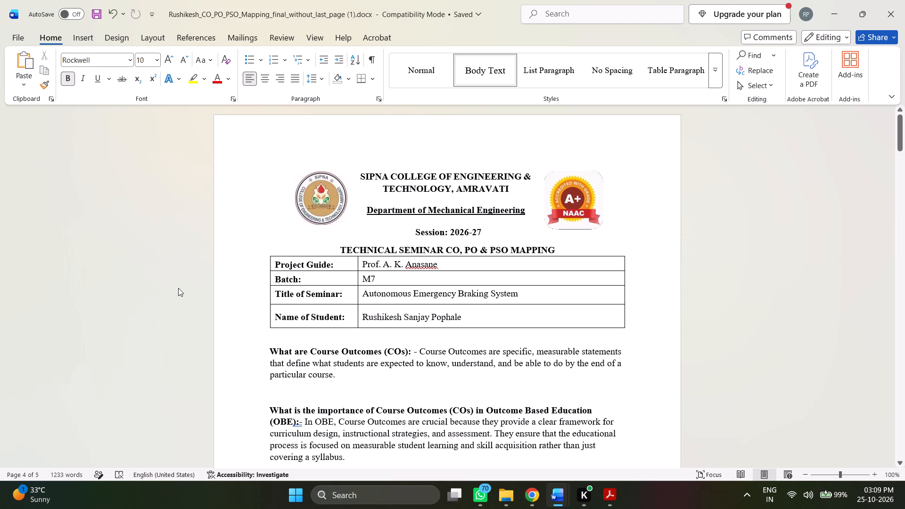
click(503, 493)
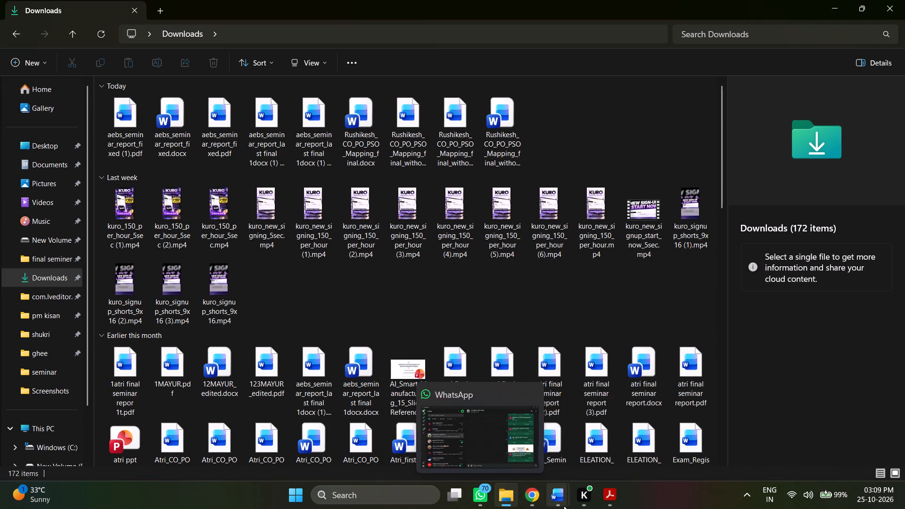
click(526, 495)
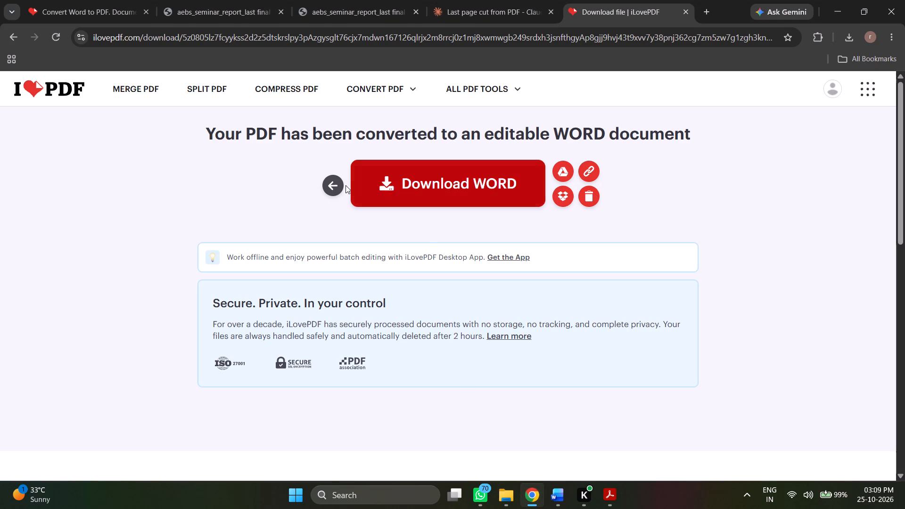
click(341, 186)
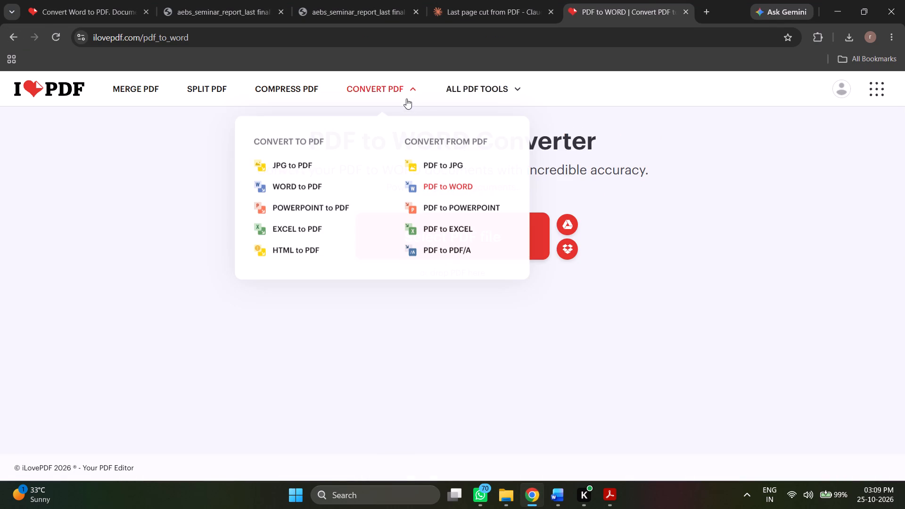
click(295, 178)
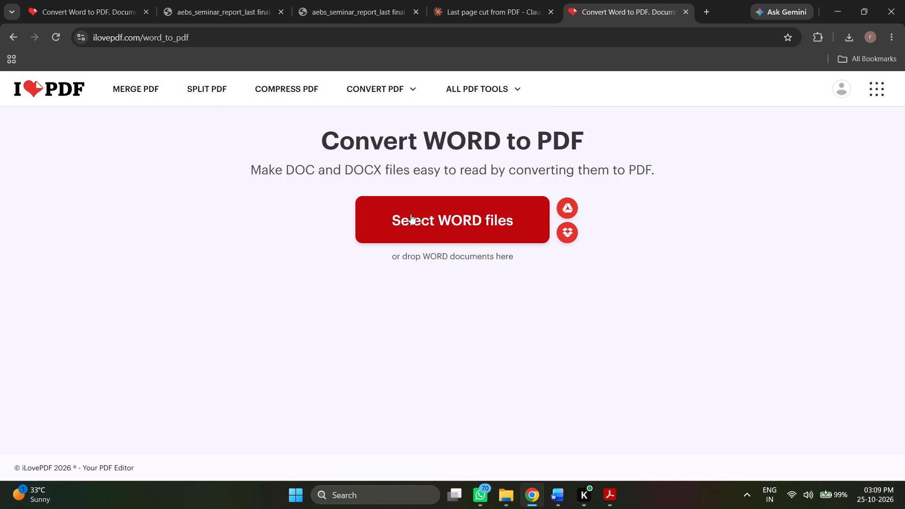
click(446, 219)
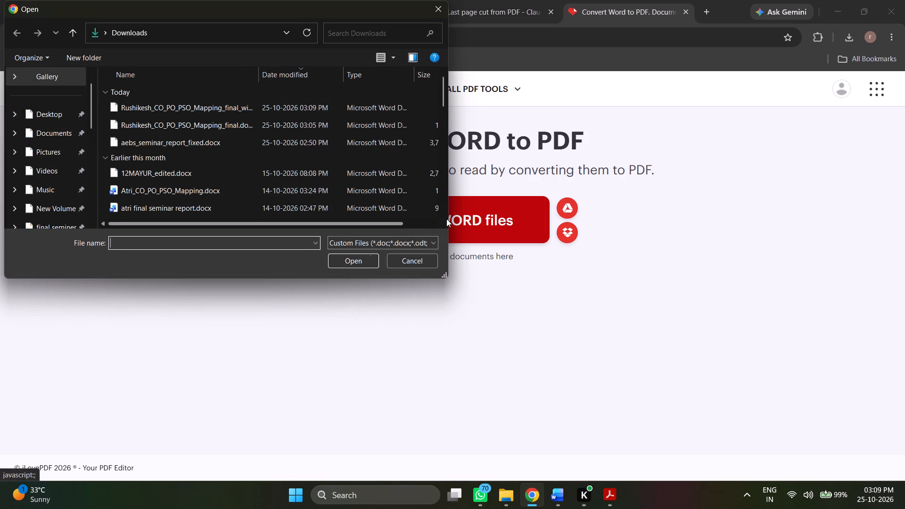
click(247, 105)
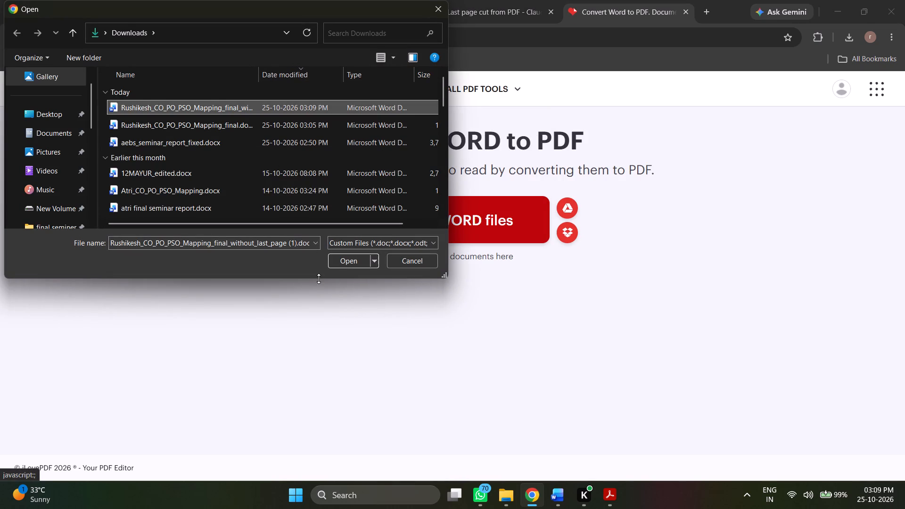
click(342, 263)
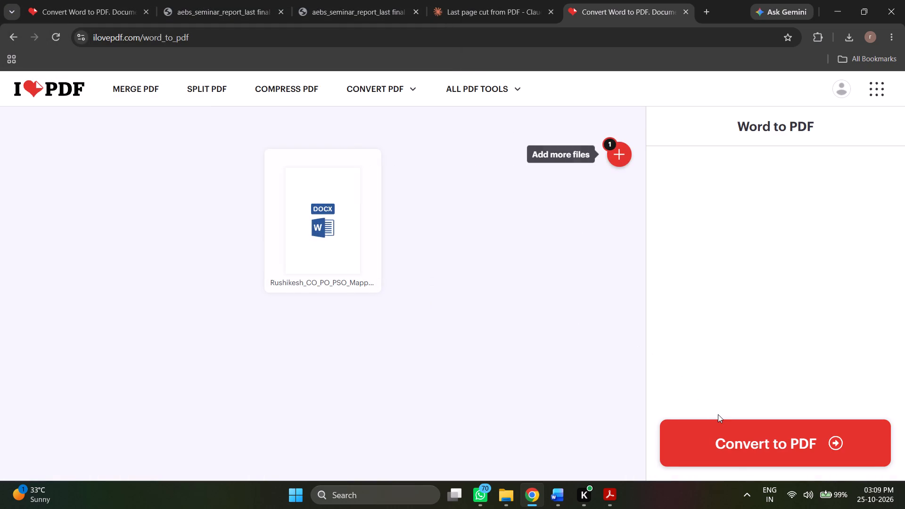
click(719, 435)
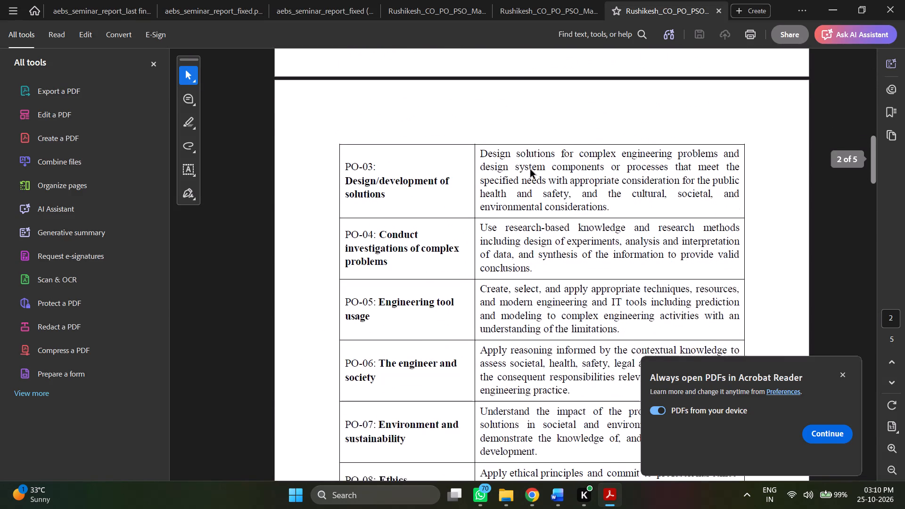
scroll(530, 170, down, 8)
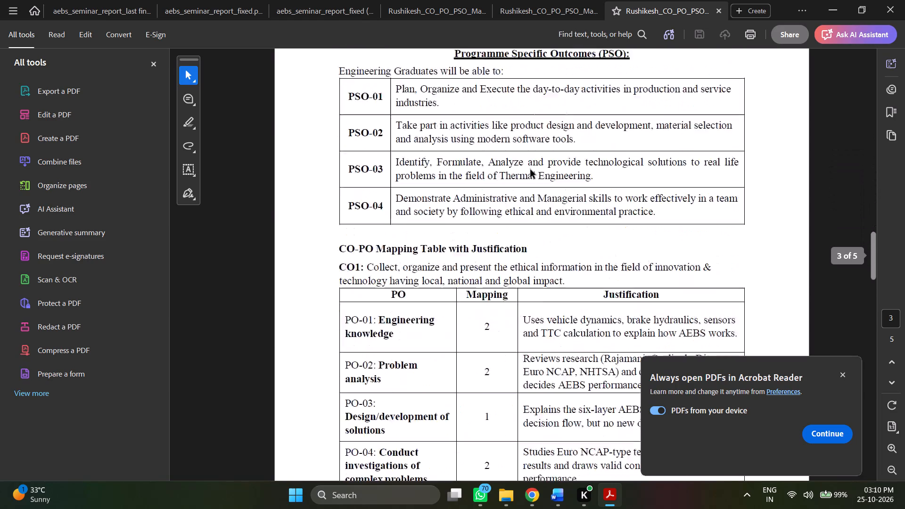
scroll(530, 170, down, 9)
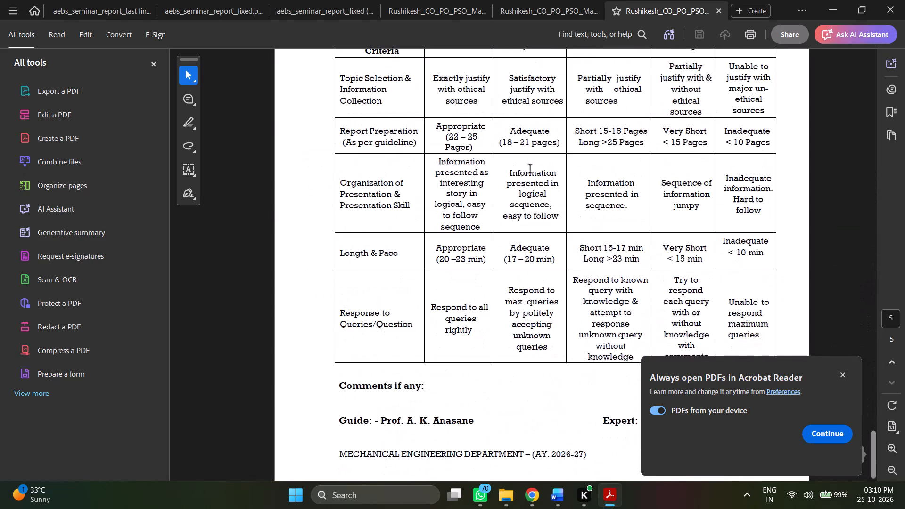
Check the end of the converted mapping PDF's last page, down to the Mechanical Engineering Department footer.
scroll(530, 170, down, 3)
click(521, 378)
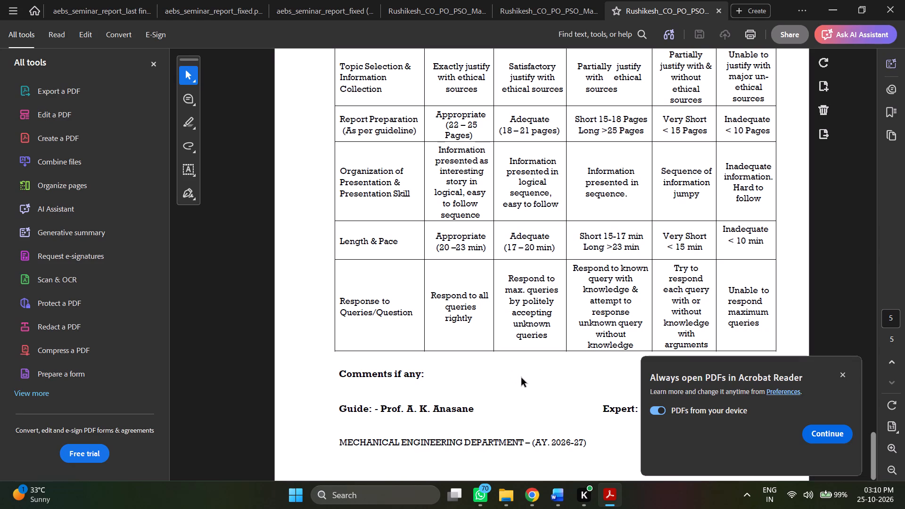
Switch to File Explorer.
click(497, 485)
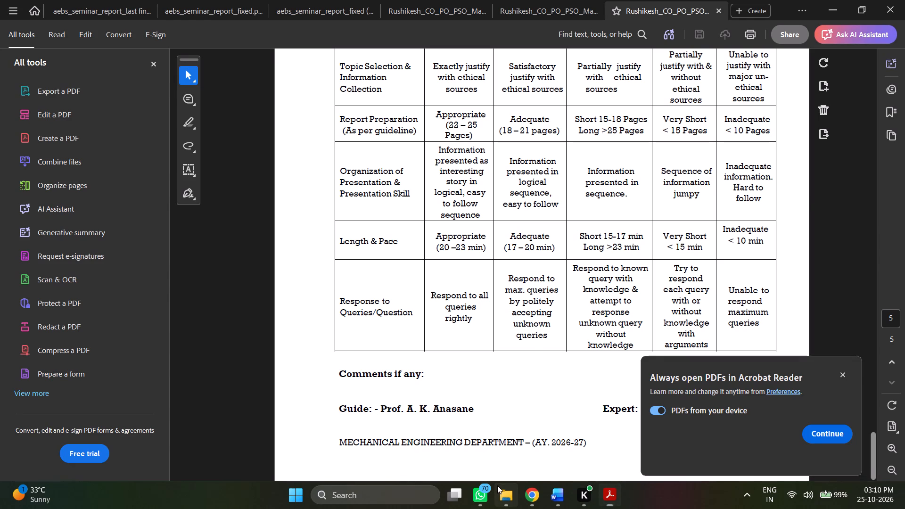
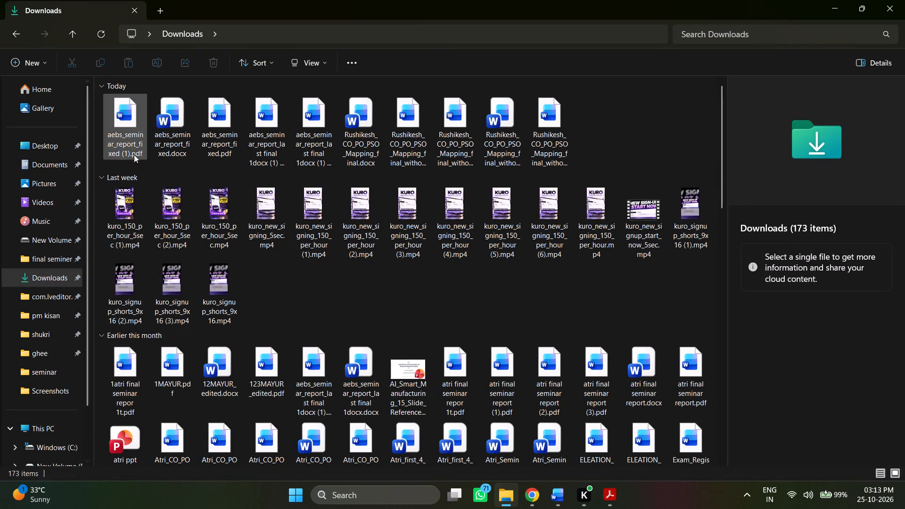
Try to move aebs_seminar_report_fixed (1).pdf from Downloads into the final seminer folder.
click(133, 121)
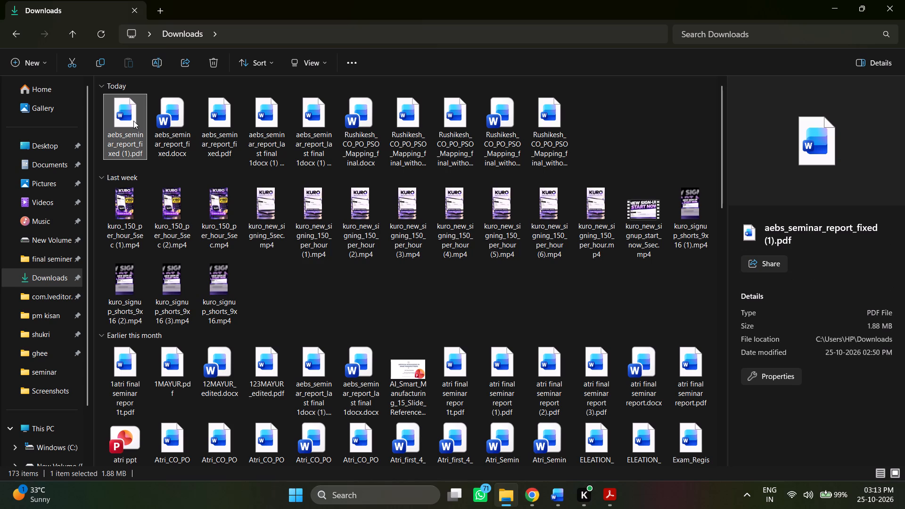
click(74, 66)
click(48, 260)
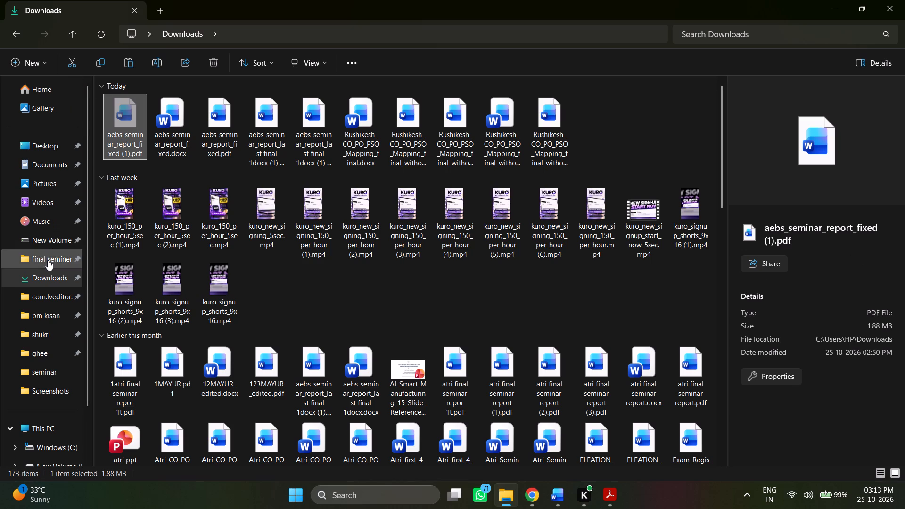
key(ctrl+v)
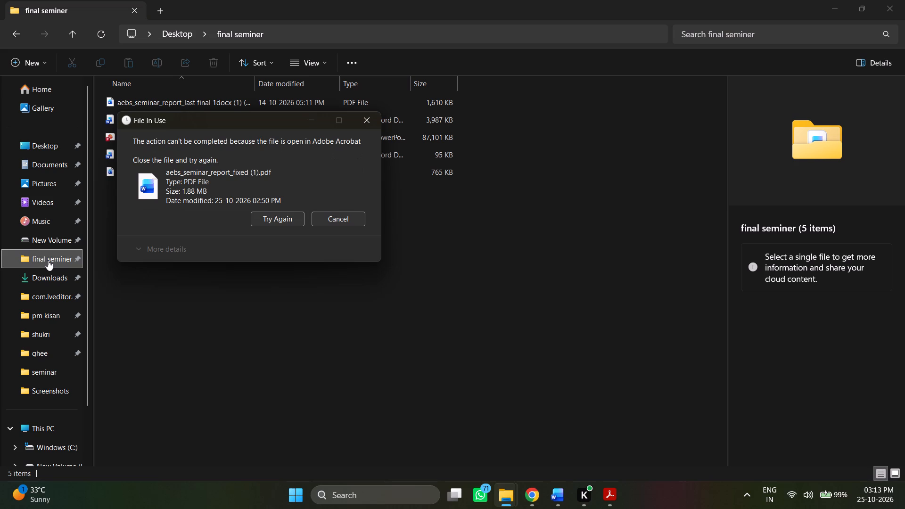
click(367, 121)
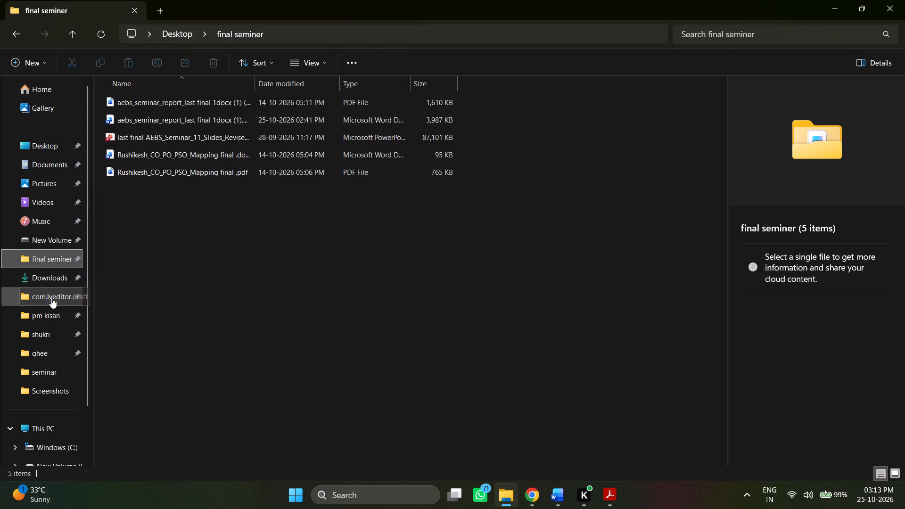
Copy aebs_seminar_report_fixed (1).pdf from Downloads into the final seminer folder on the Desktop.
click(64, 283)
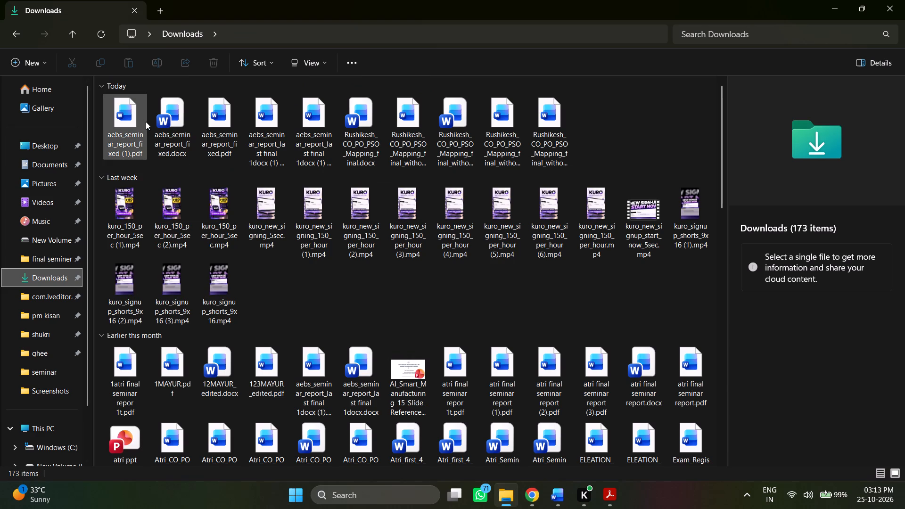
click(137, 122)
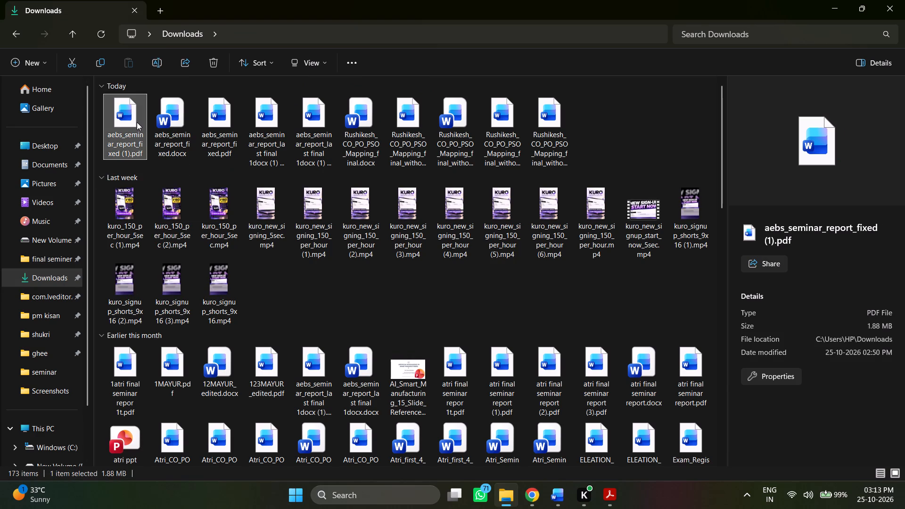
key(ctrl+c)
click(48, 257)
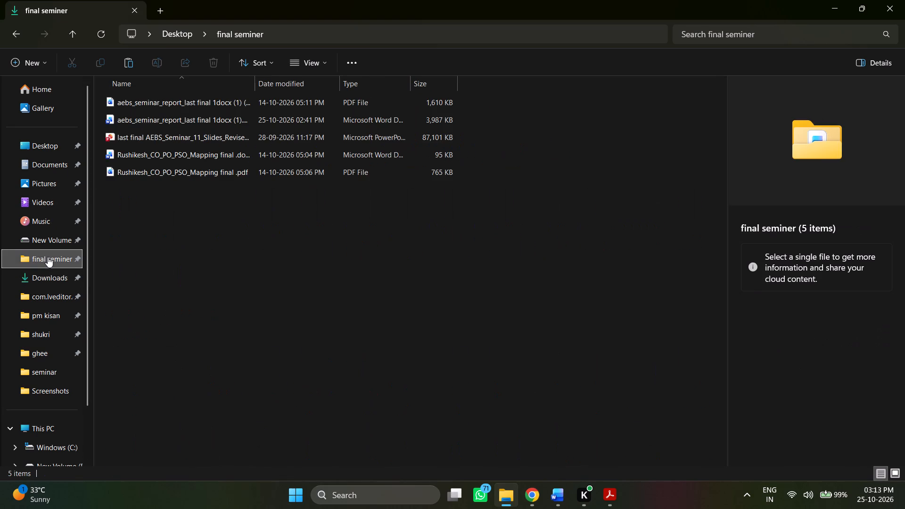
key(ctrl+v)
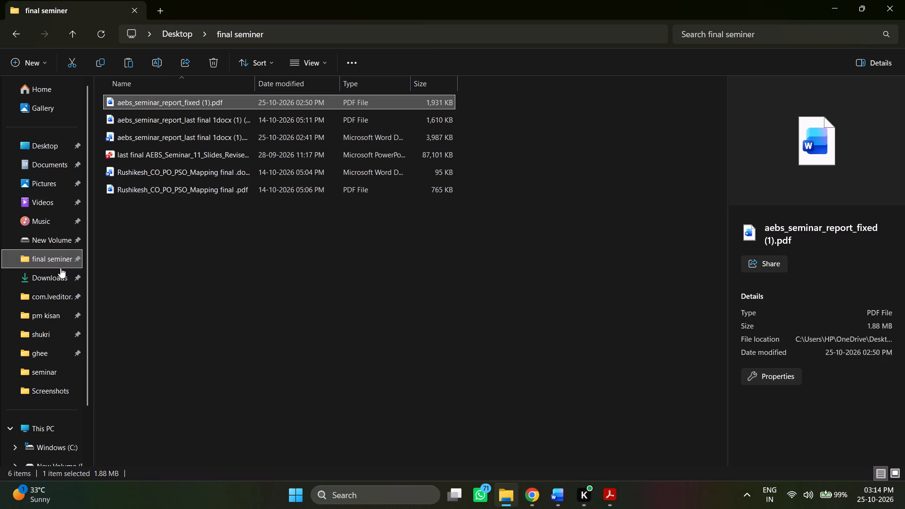
Select aebs_seminar_report_fixed.docx in the Downloads folder.
click(59, 271)
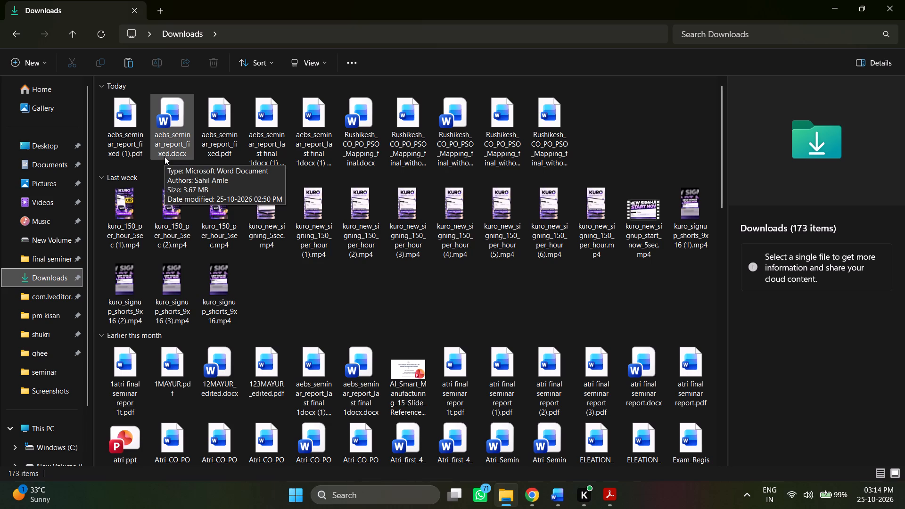
click(186, 114)
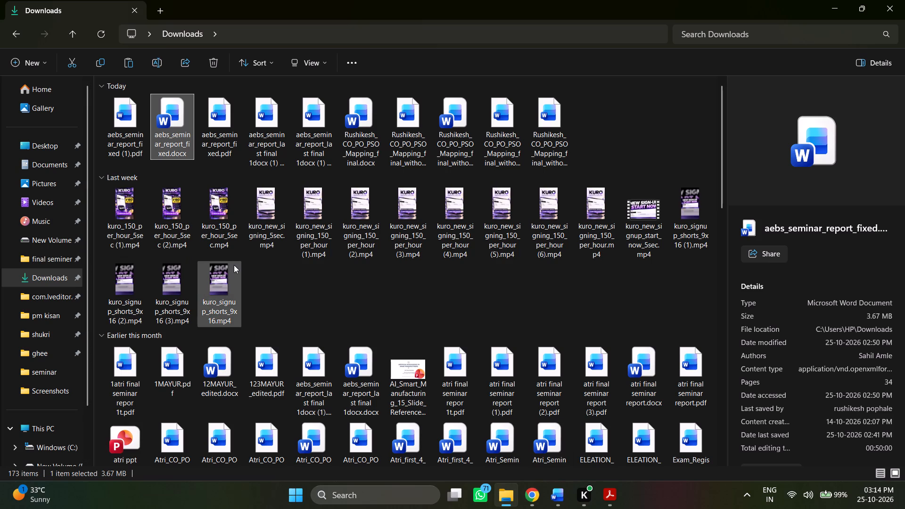
Delete aebs_seminar_report_fixed (1).pdf from the final seminer folder on the Desktop.
click(55, 257)
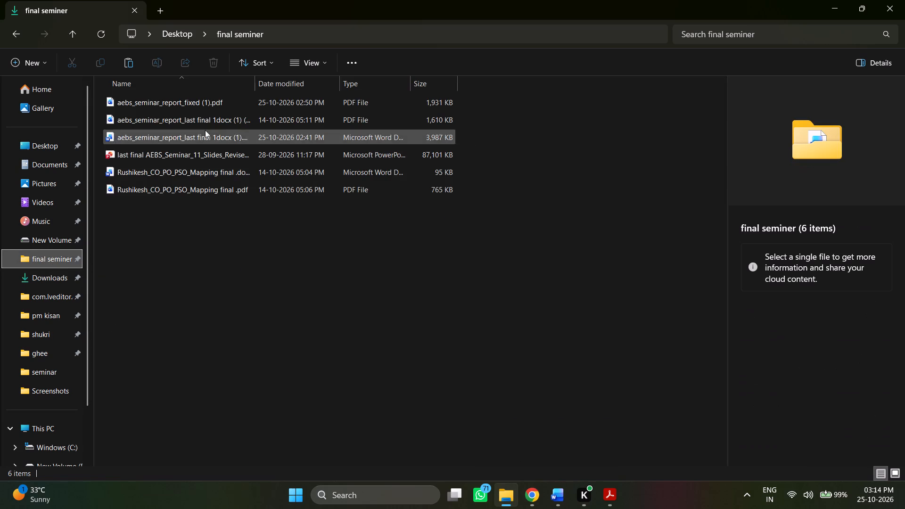
click(229, 107)
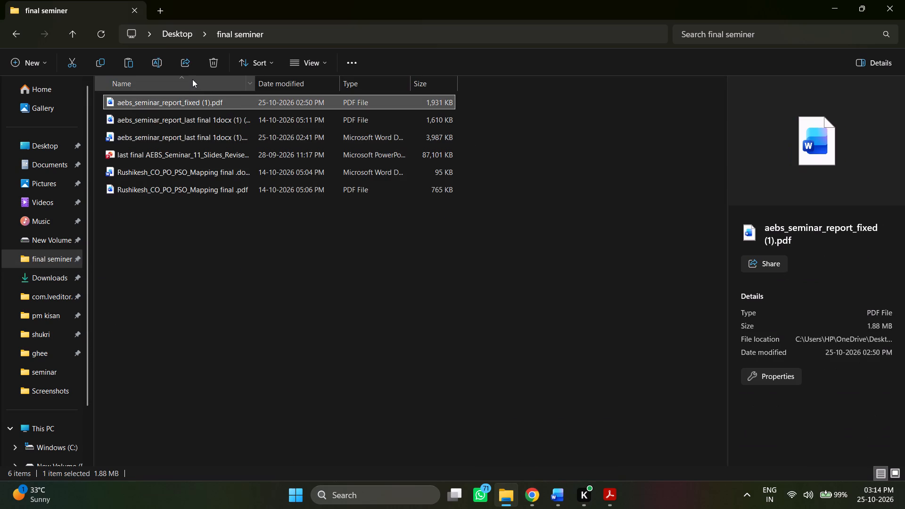
click(214, 66)
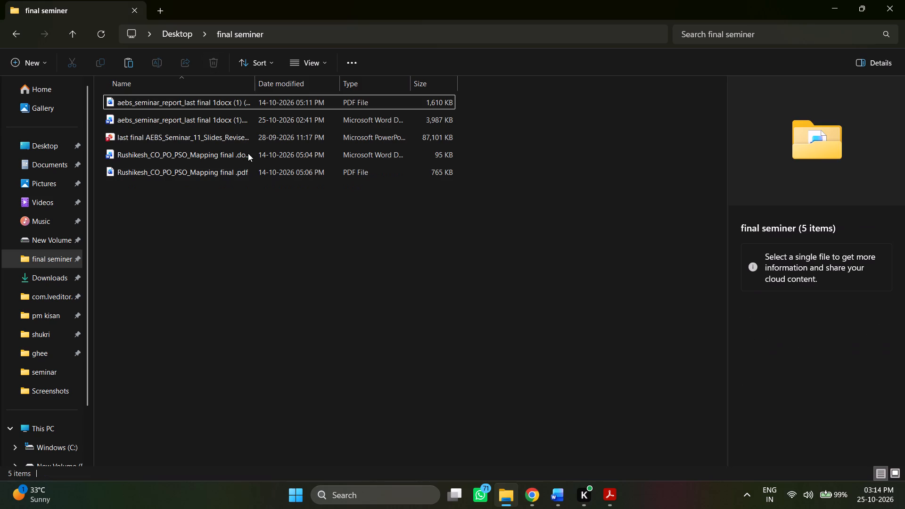
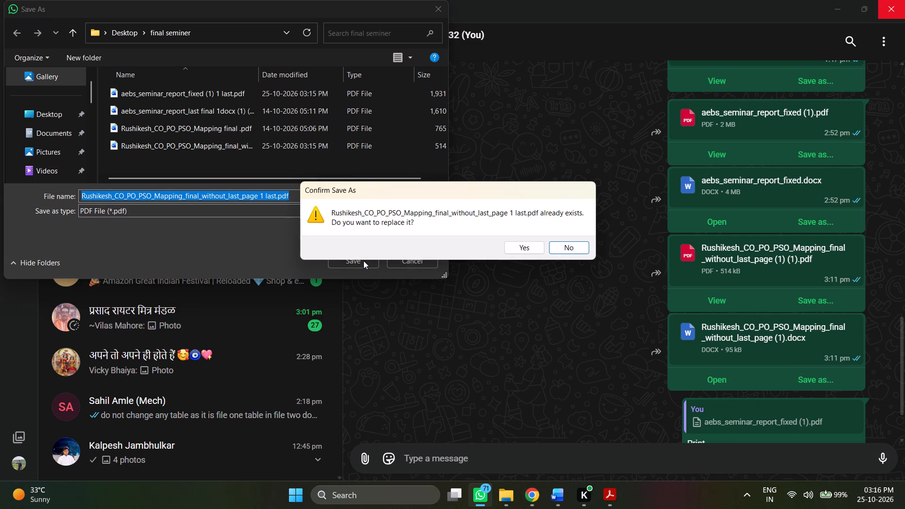
click(567, 243)
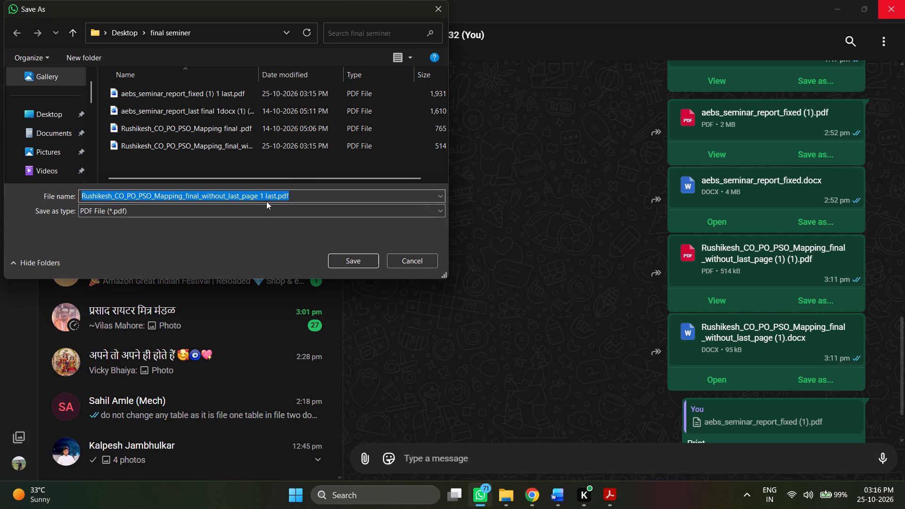
Try to save the mapping PDF in the final seminer folder as Rushikesh_CO_PO_PSO_Mapping_final_without_last_page 1 last*.pdf.
click(267, 201)
click(267, 197)
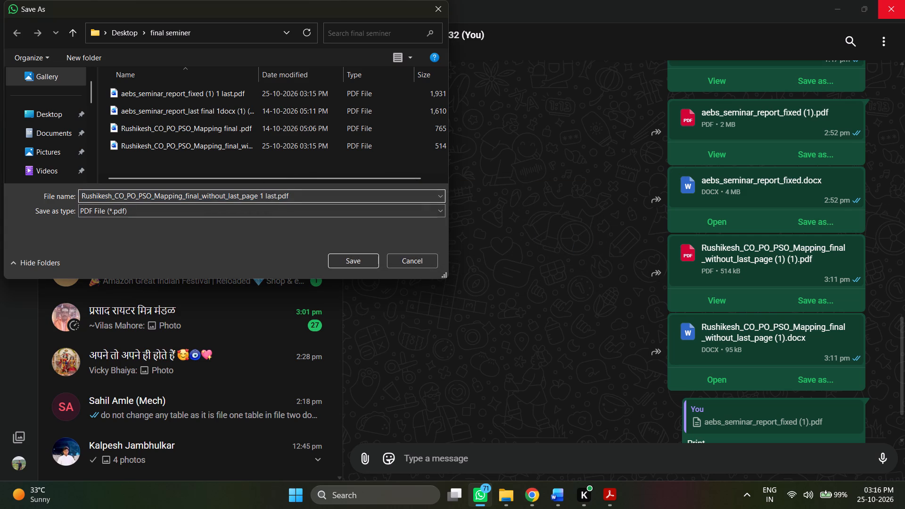
key(Right)
key(Right)
key(Right)
key(9)
key(BackSpace)
key(shift+asterisk)
click(349, 263)
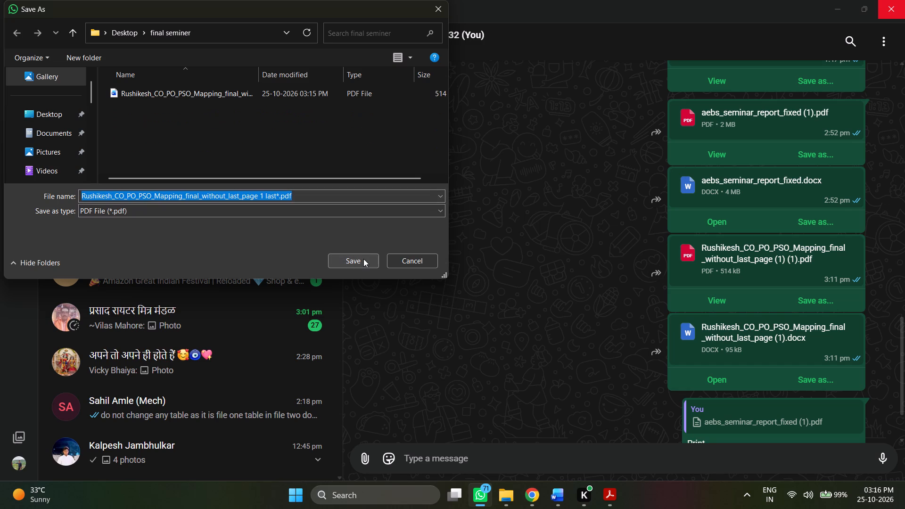
click(363, 259)
click(363, 259)
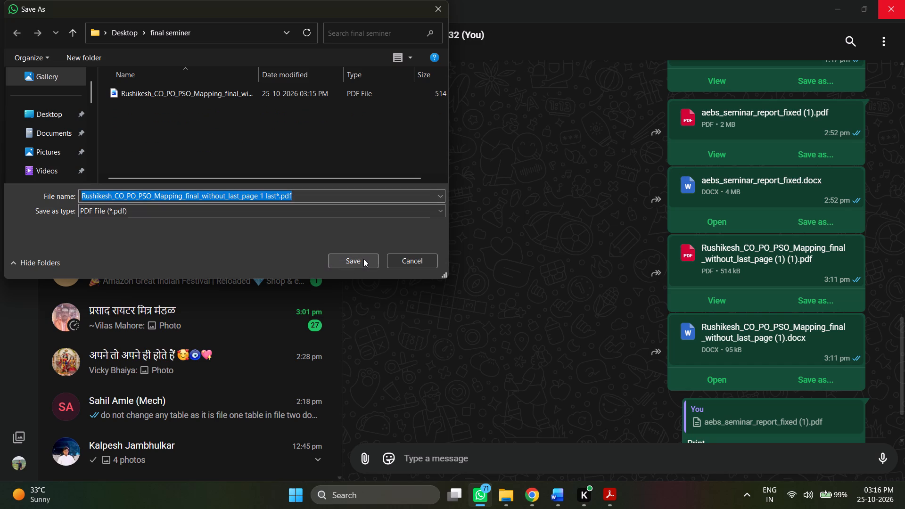
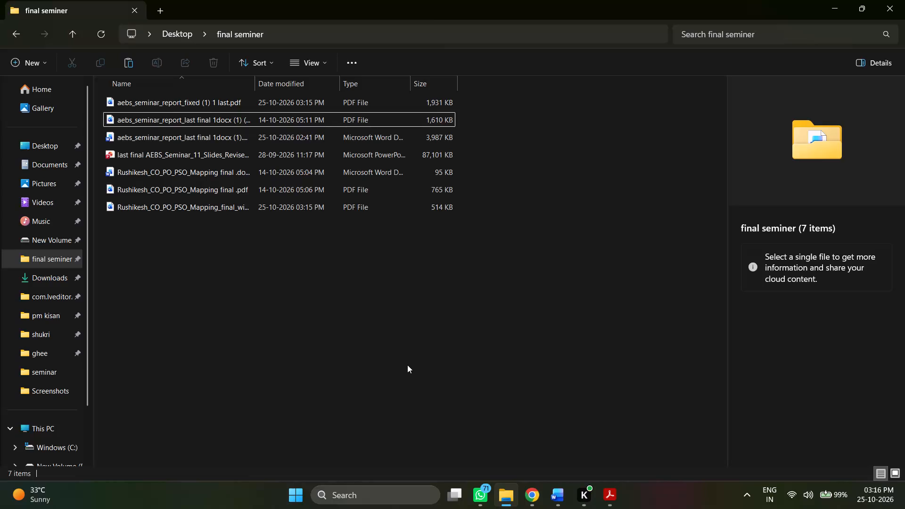
Compare the file details of aebs_seminar_report_fixed (1) 1 last.pdf and aebs_seminar_report_last final 1docx (1) (1).pdf in the final seminer folder.
click(309, 125)
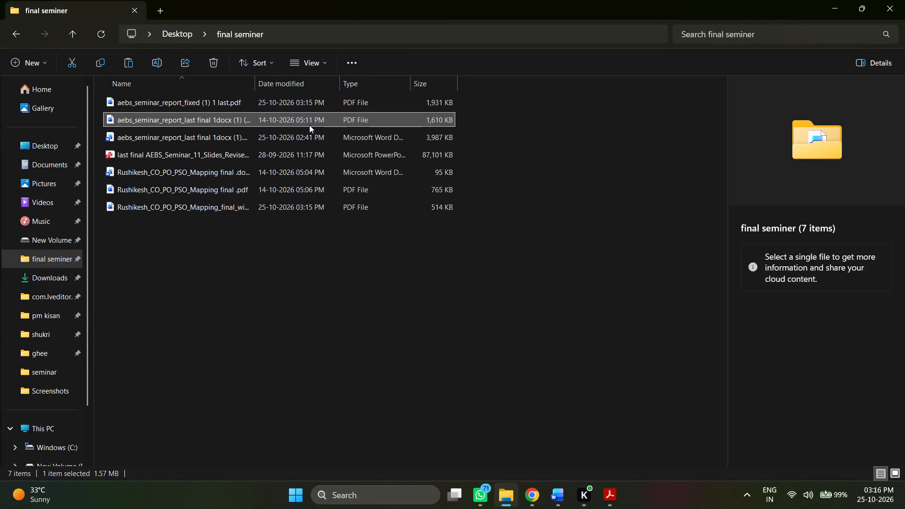
click(285, 105)
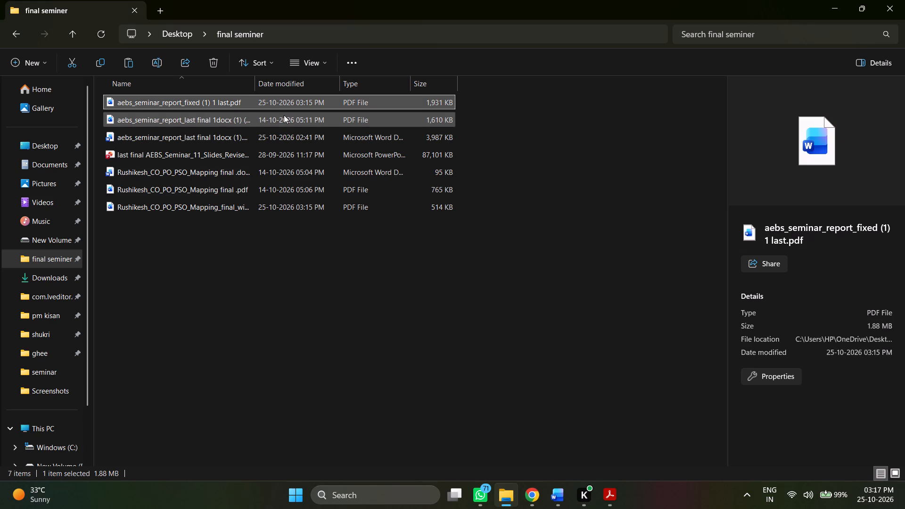
click(284, 115)
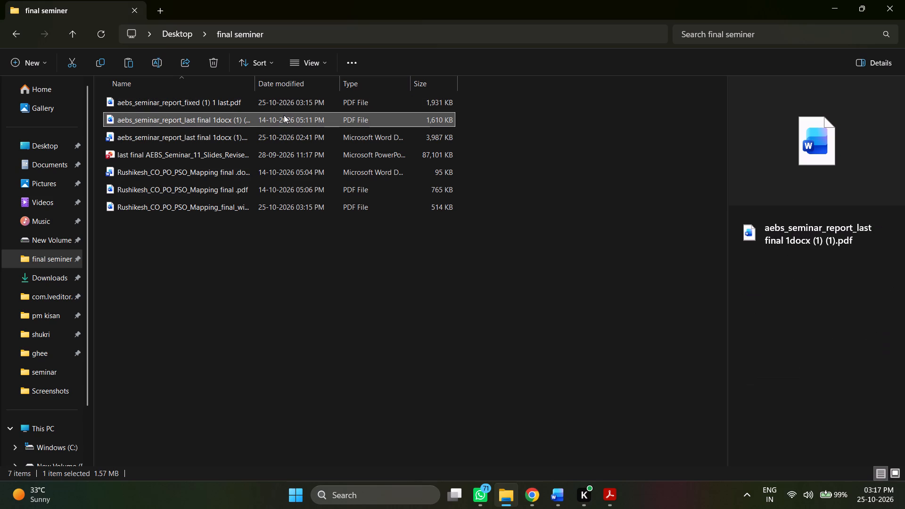
Check the file details of the report Word document, the newest CO-PO-PSO mapping PDF and the two report PDFs in the final seminer folder.
click(278, 133)
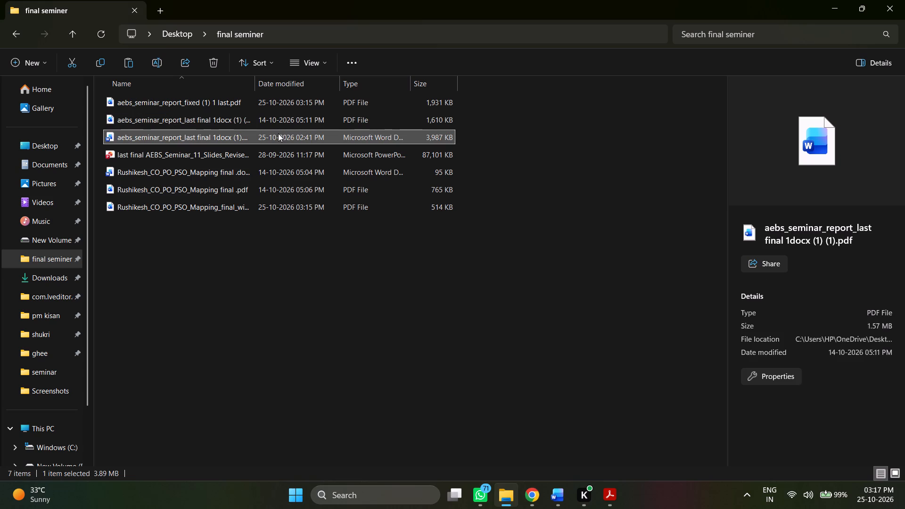
click(278, 213)
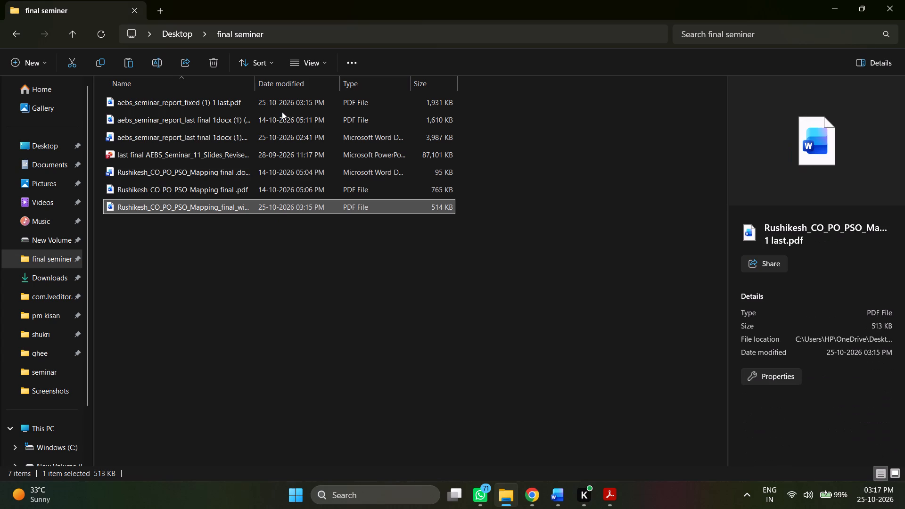
click(286, 97)
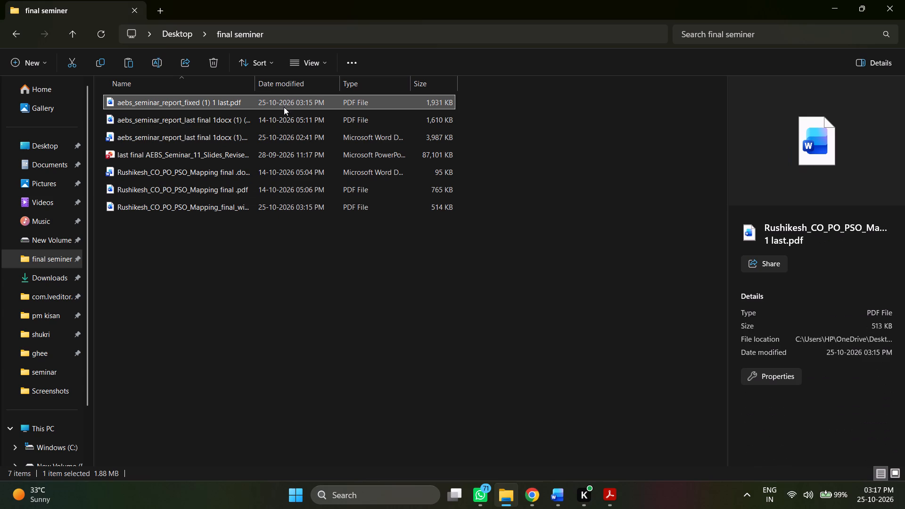
click(282, 120)
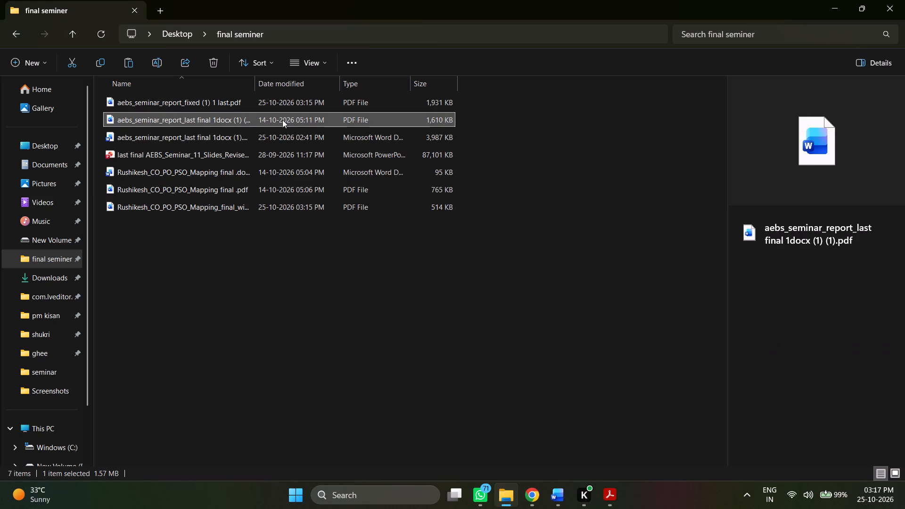
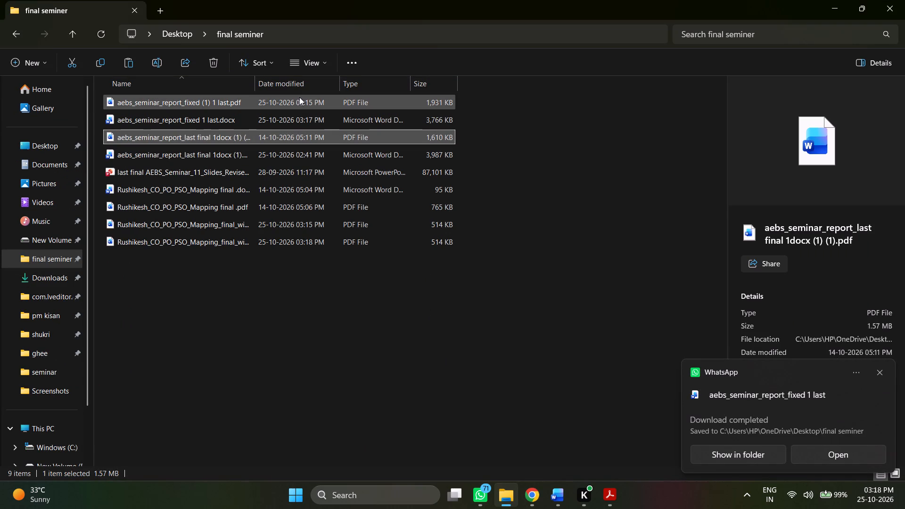
click(380, 177)
click(350, 132)
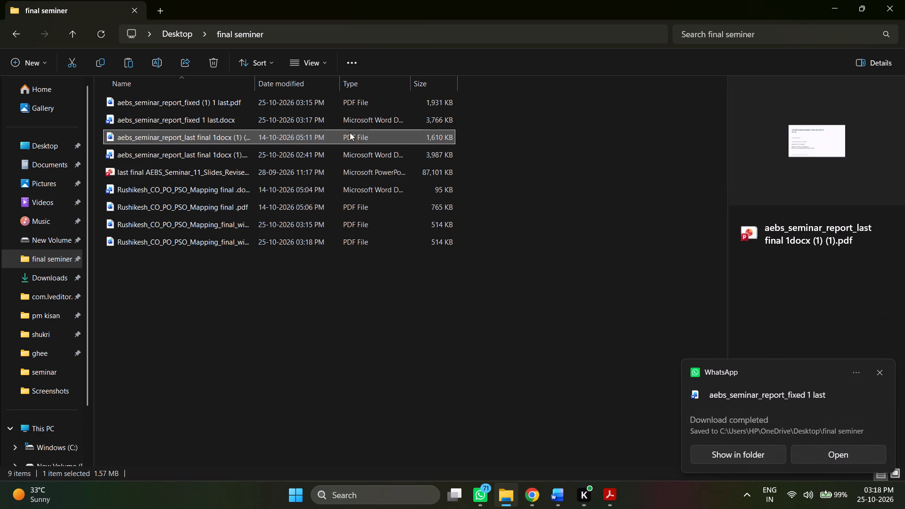
click(329, 115)
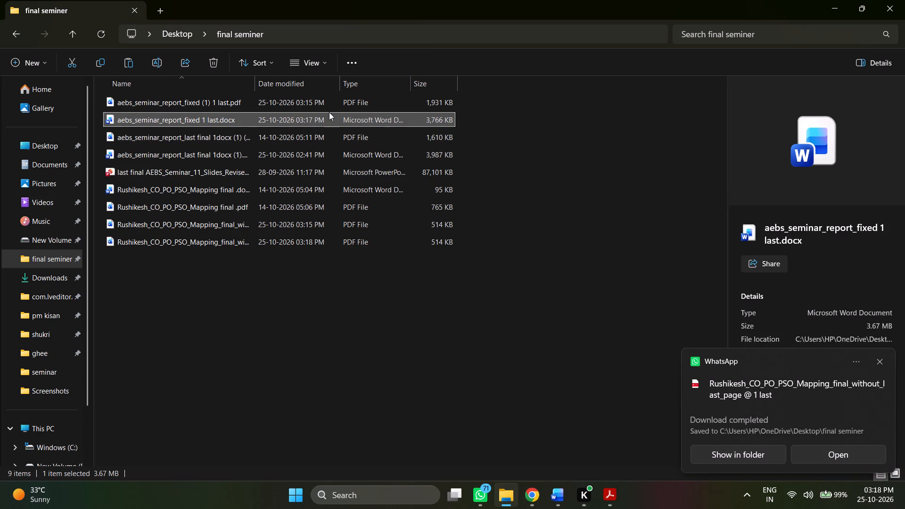
click(325, 100)
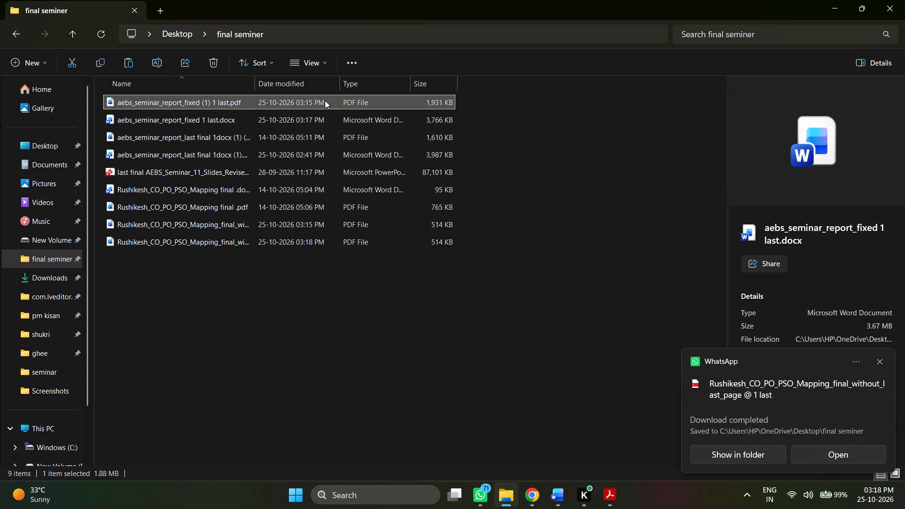
click(312, 120)
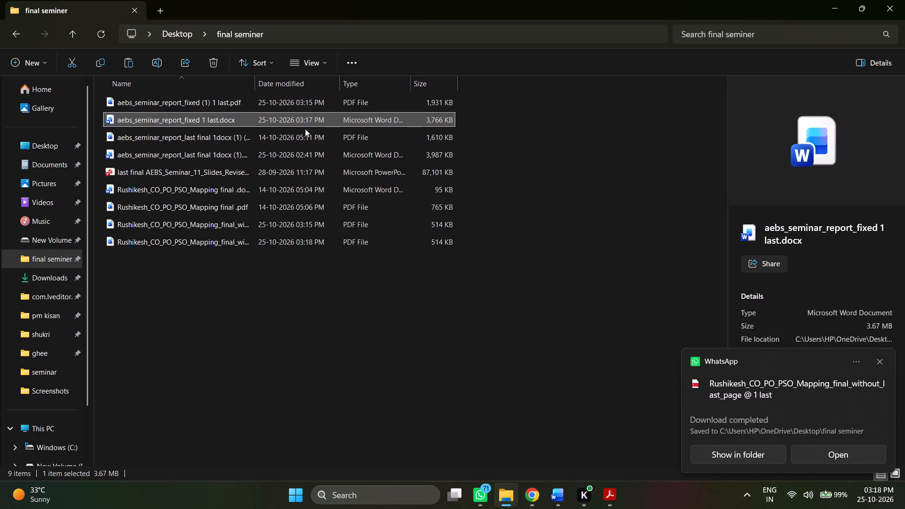
click(304, 131)
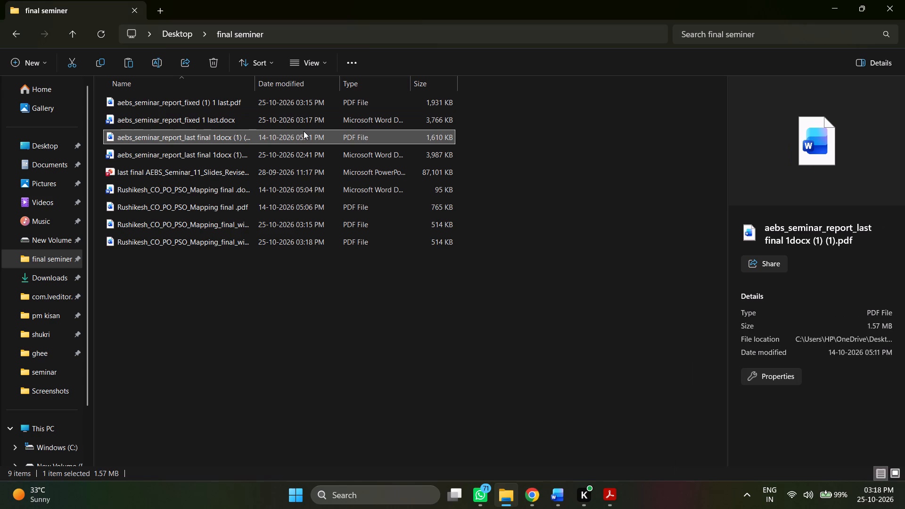
Compare the two newest mapping PDFs and delete Rushikesh_CO_PO_PSO_Mapping_final_without_last_page 1 last.pdf from the final seminer folder.
click(286, 239)
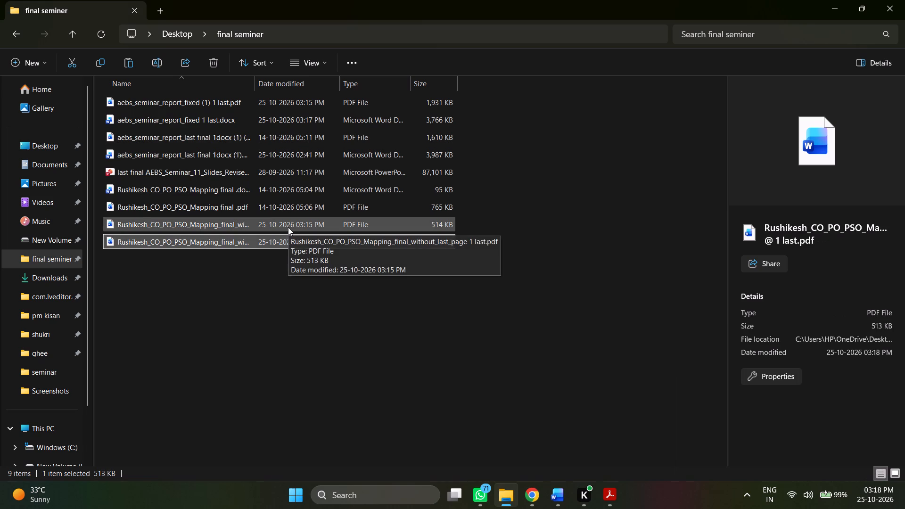
click(292, 221)
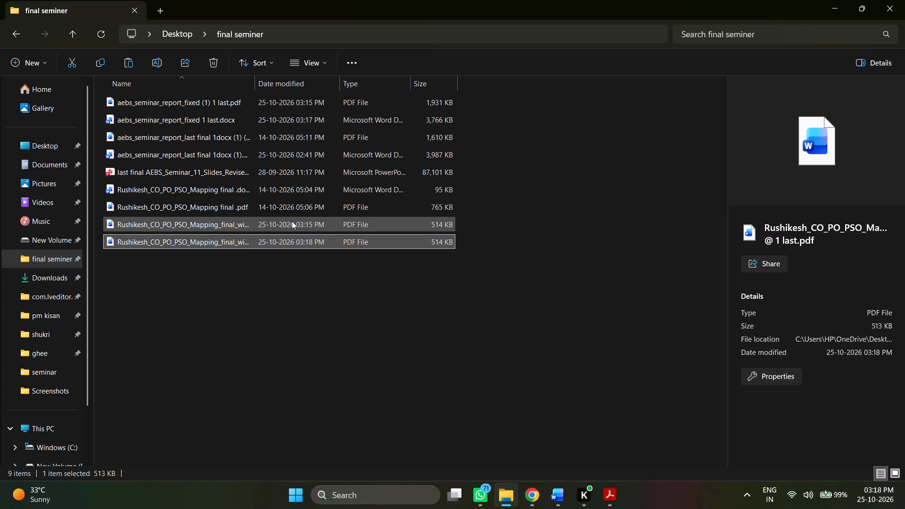
click(292, 244)
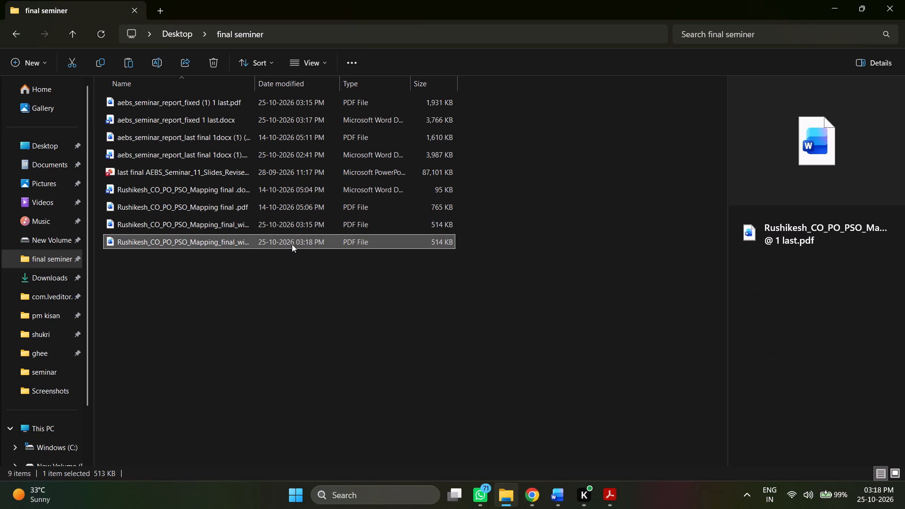
click(274, 225)
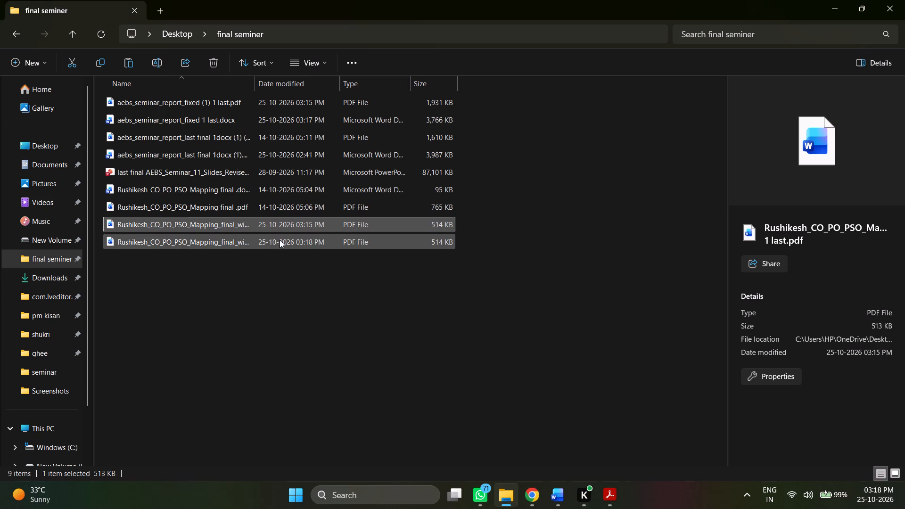
click(280, 240)
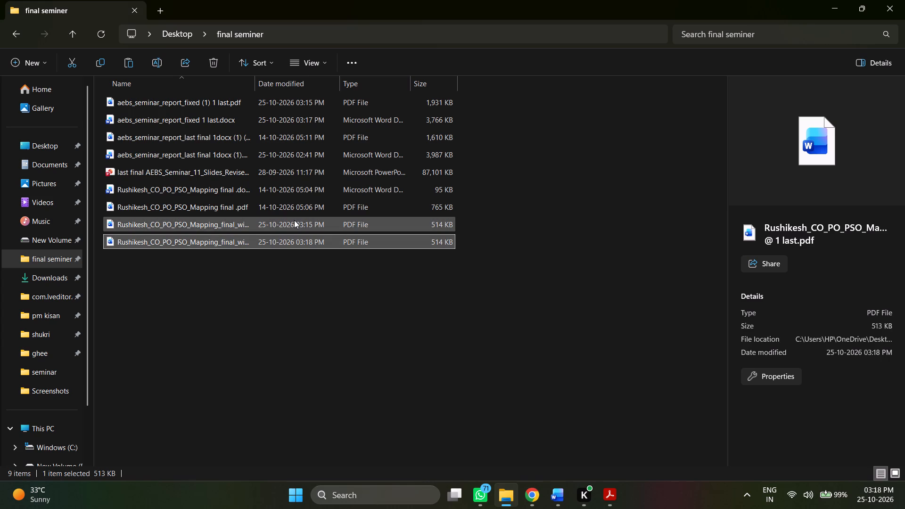
click(294, 220)
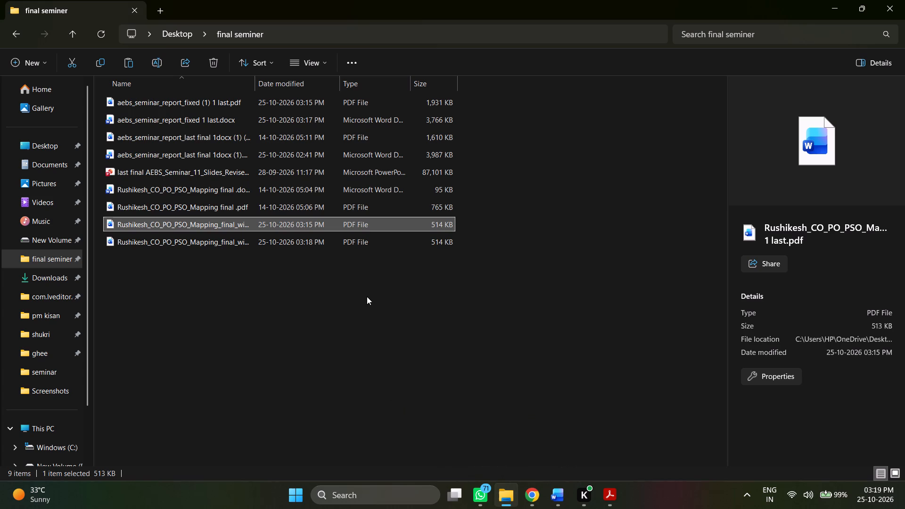
click(214, 62)
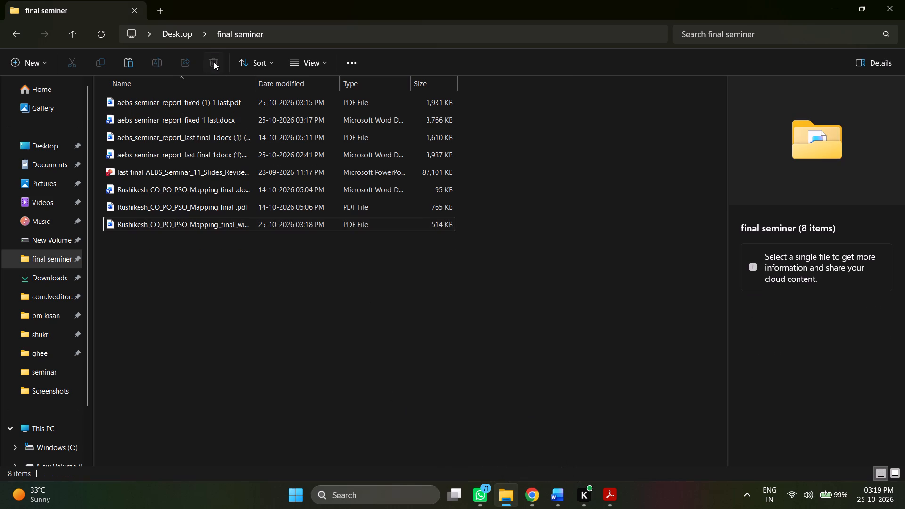
Check the details of the remaining @ 1 last mapping PDF and return to WhatsApp to continue saving the mapping Word document.
click(408, 225)
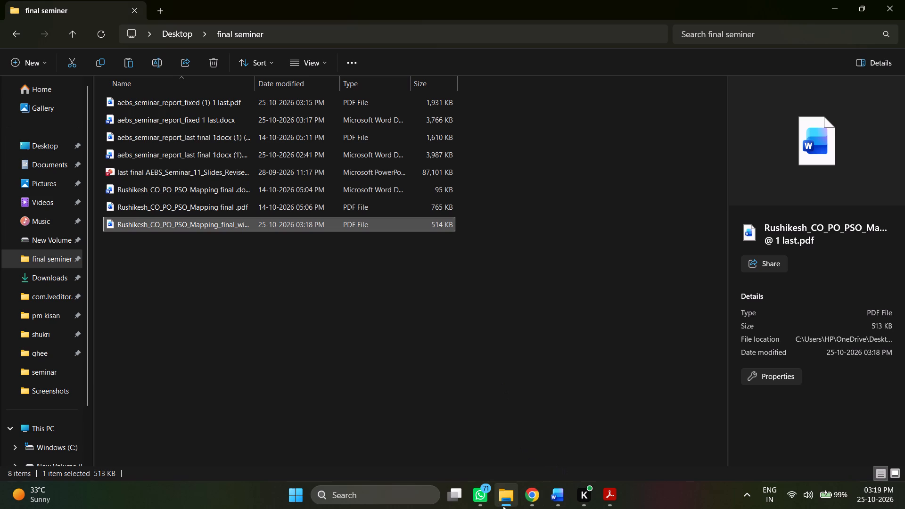
click(477, 500)
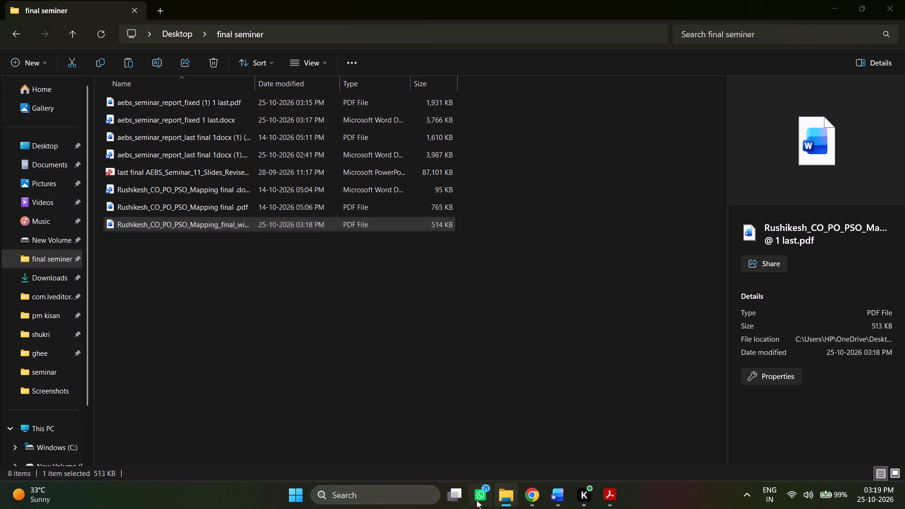
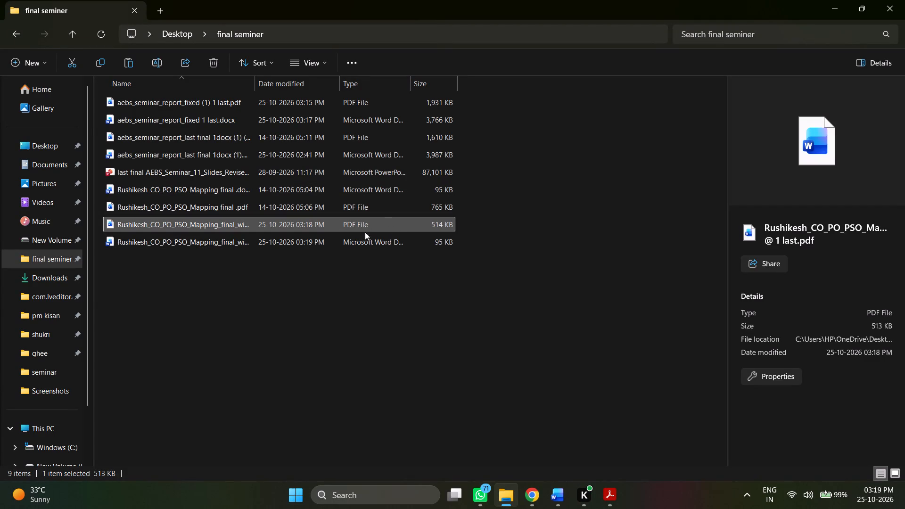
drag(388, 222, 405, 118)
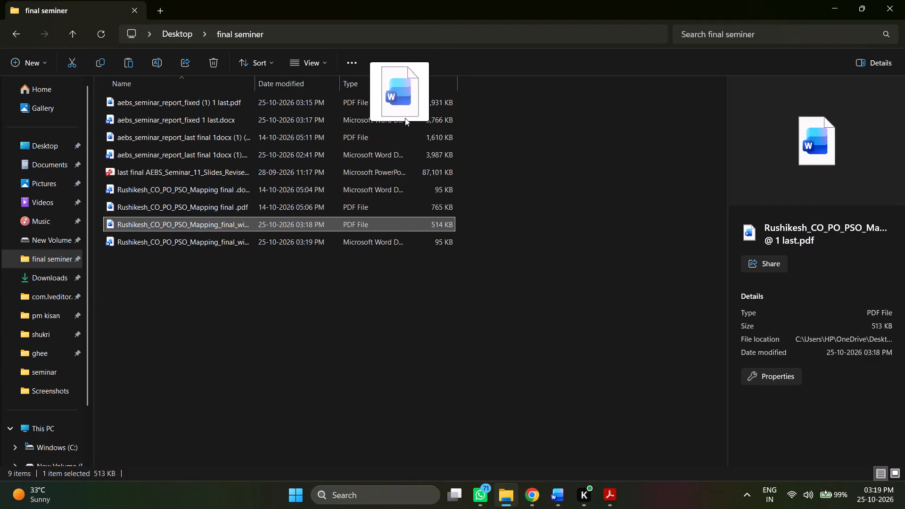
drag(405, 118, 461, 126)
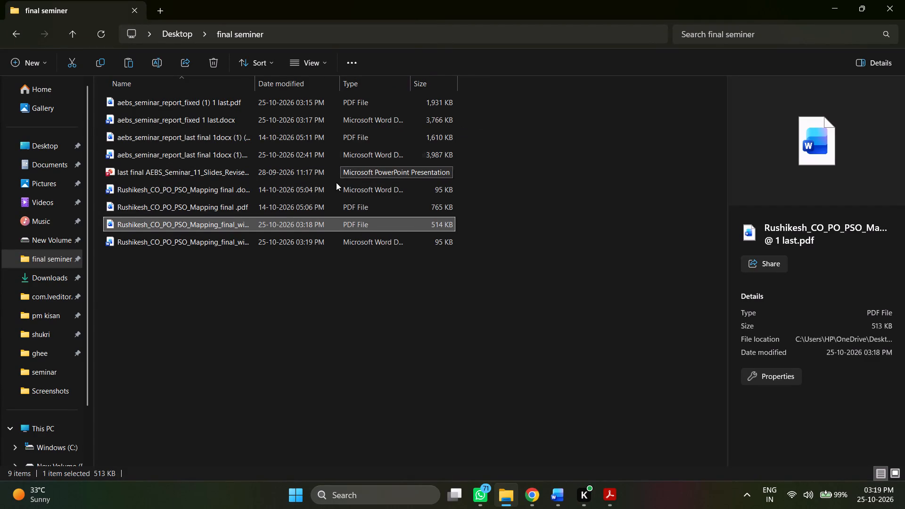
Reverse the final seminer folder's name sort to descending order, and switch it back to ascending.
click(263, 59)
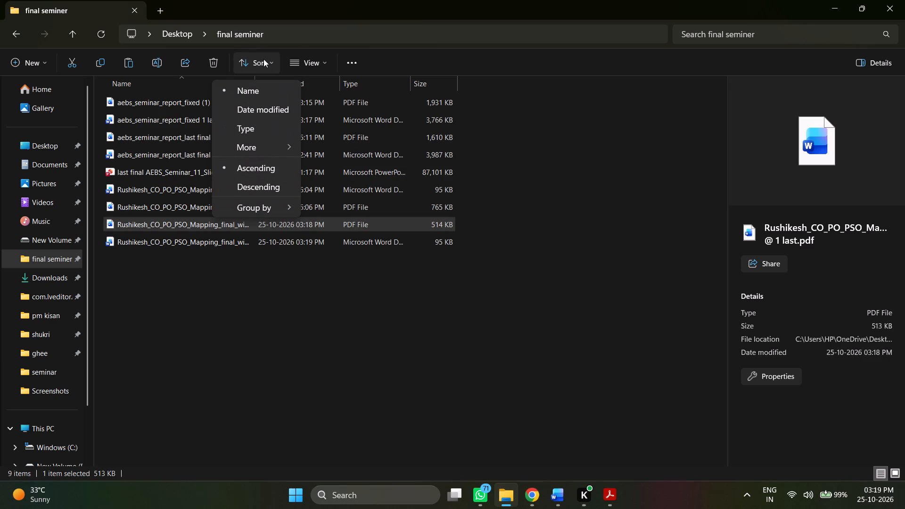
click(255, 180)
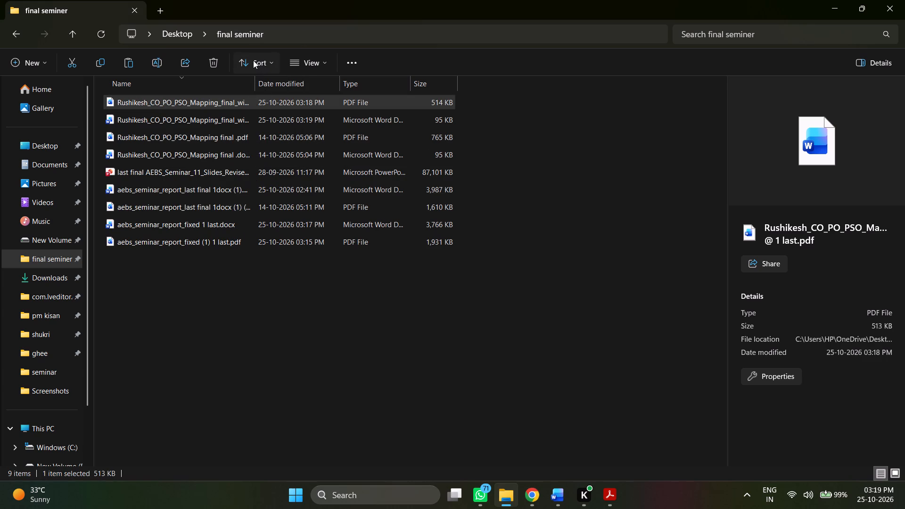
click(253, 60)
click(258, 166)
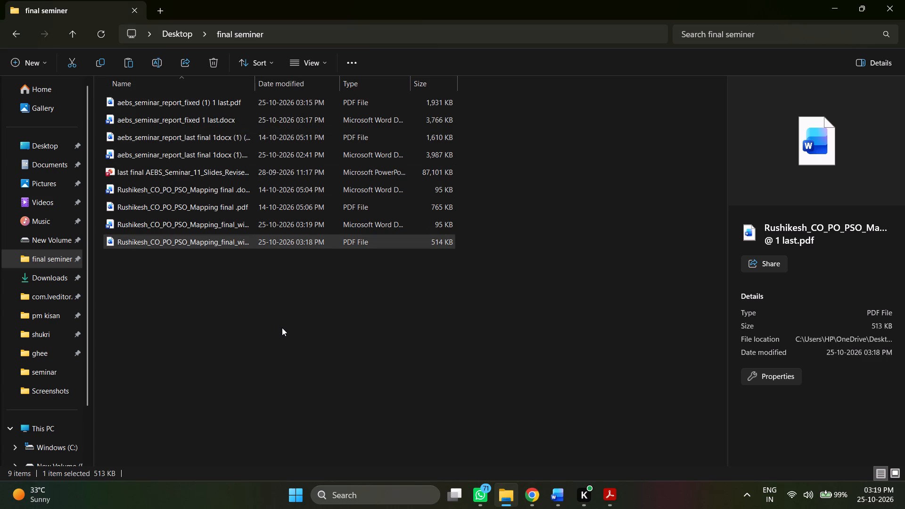
Sort the files in the final seminer folder by date modified.
click(263, 62)
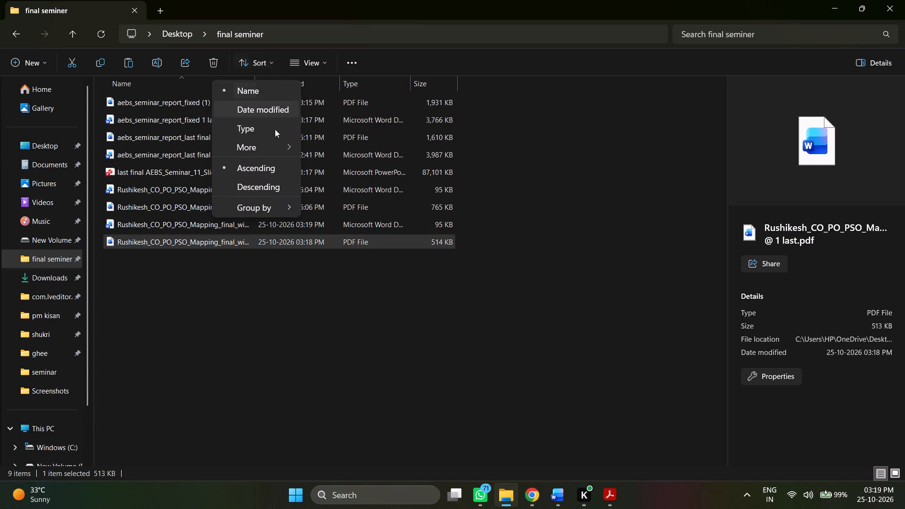
click(263, 103)
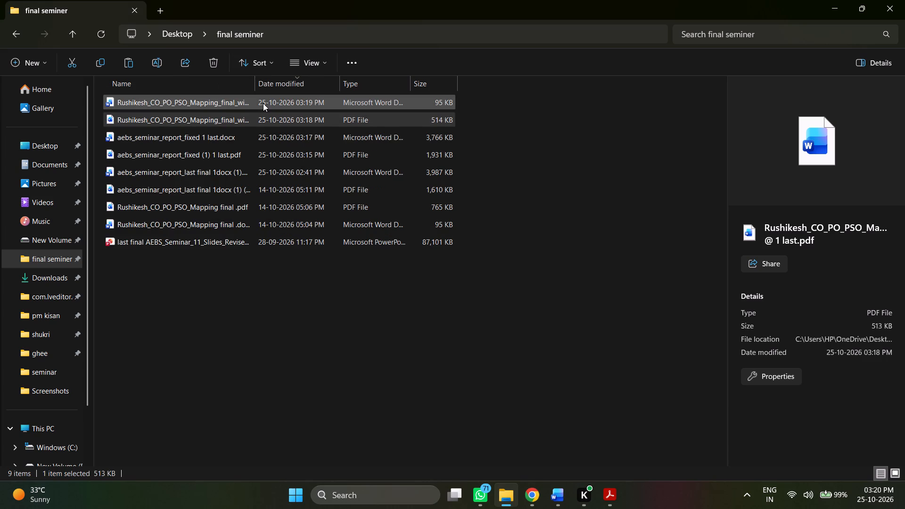
click(317, 283)
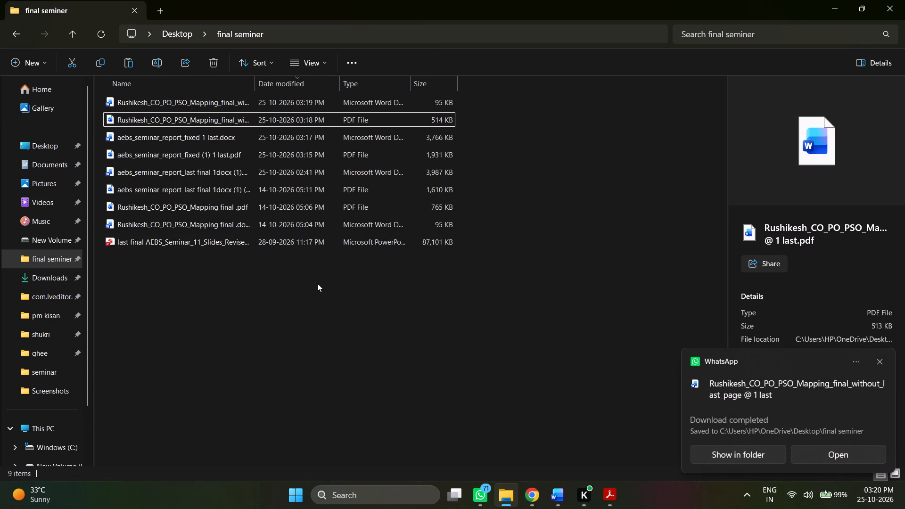
Review the file details of the recently modified mapping and AEBS seminar report Word and PDF files in the final seminer folder.
click(333, 102)
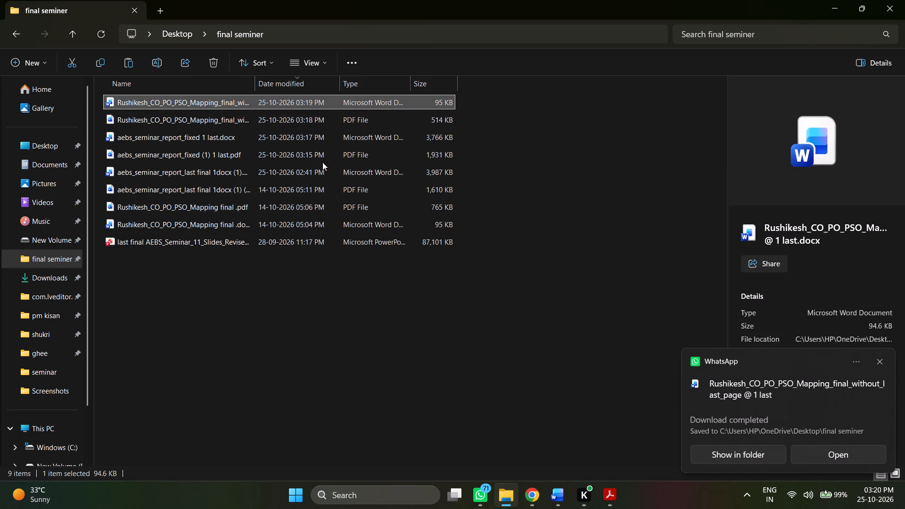
click(311, 113)
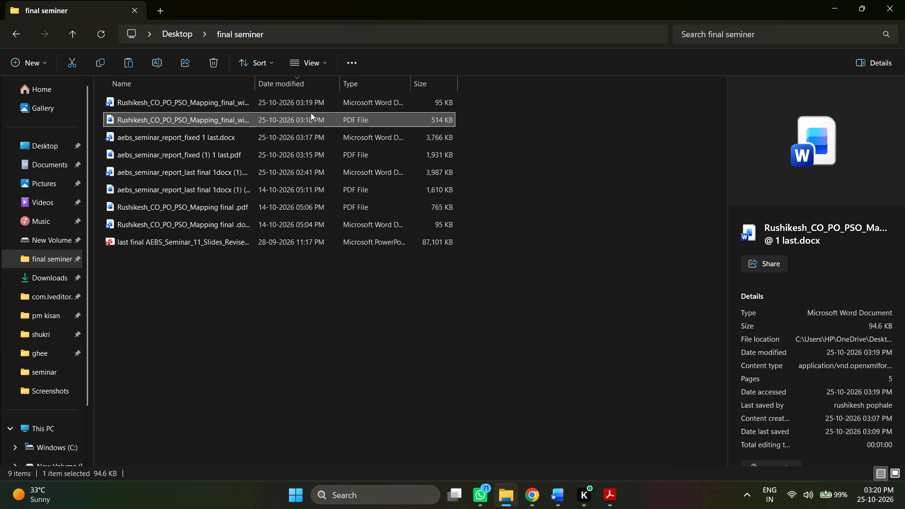
click(313, 95)
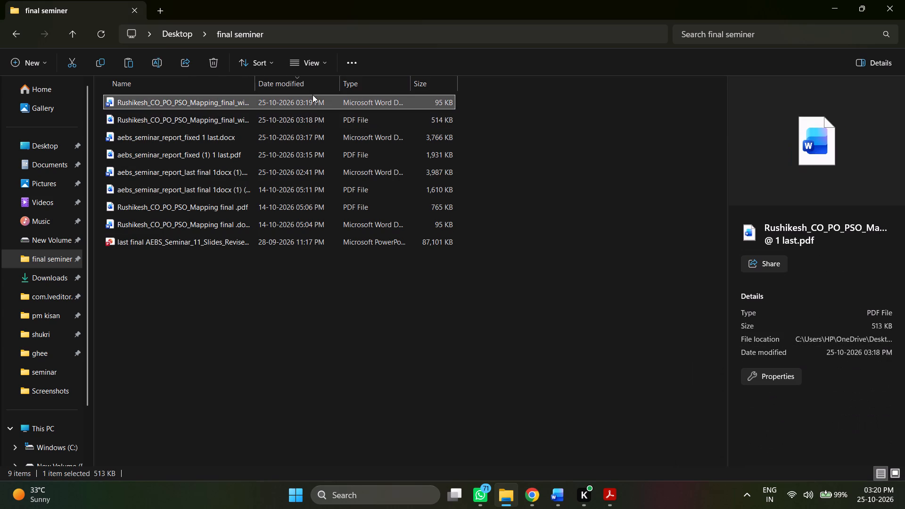
click(296, 133)
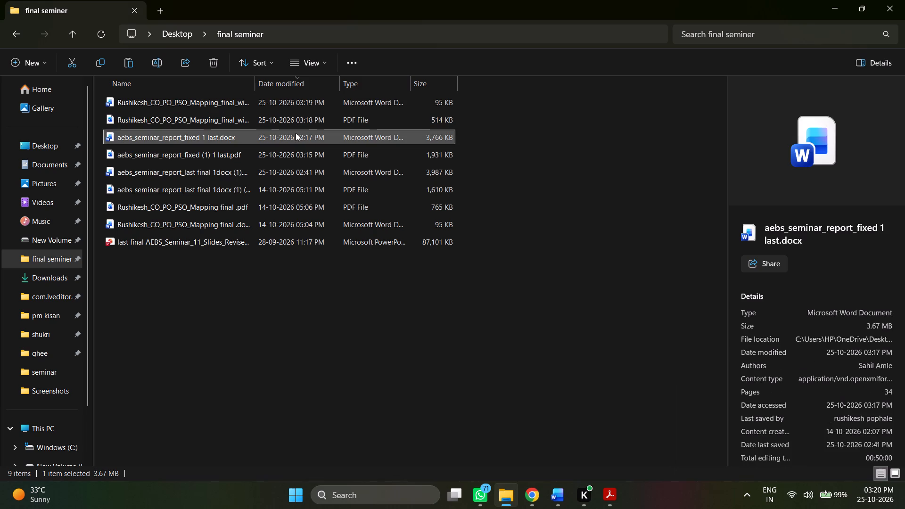
click(296, 133)
click(290, 155)
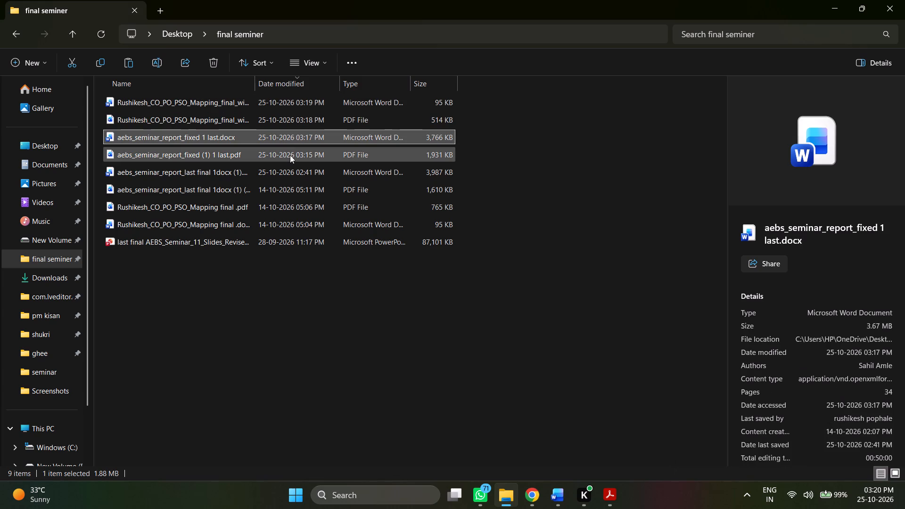
click(290, 176)
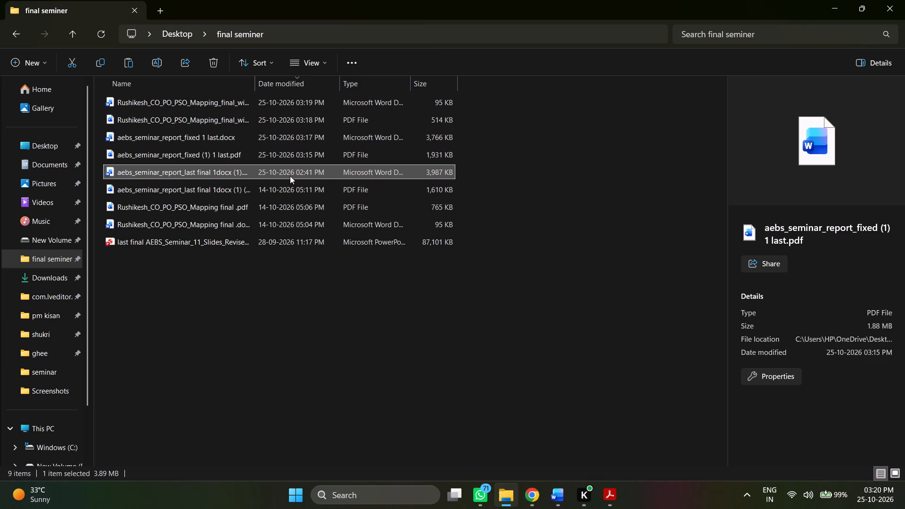
Open the last final AEBS_Seminar_11_Slides_Revised presentation from the final seminer folder in PowerPoint.
double_click(221, 239)
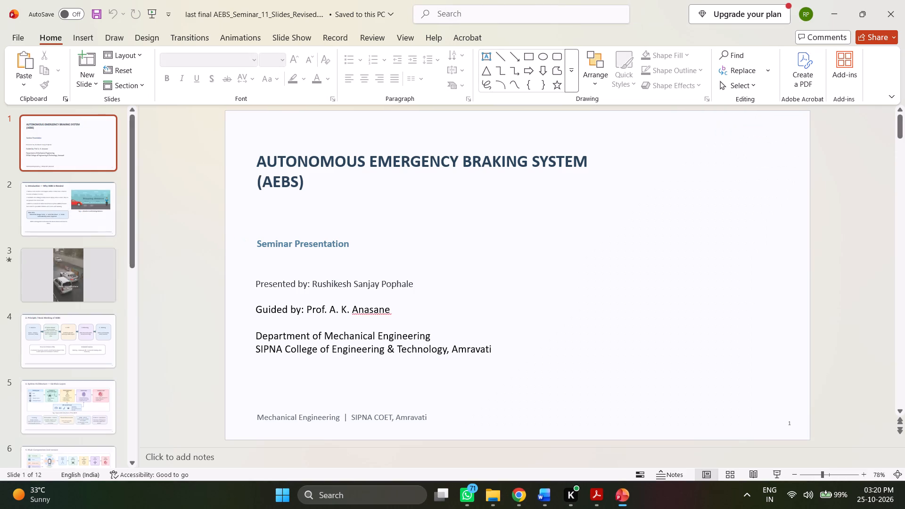
Skim the AEBS seminar presentation, checking slide content from the title slide through the Decision-Making and Braking Process slide.
scroll(441, 294, down, 2)
scroll(441, 294, up, 1)
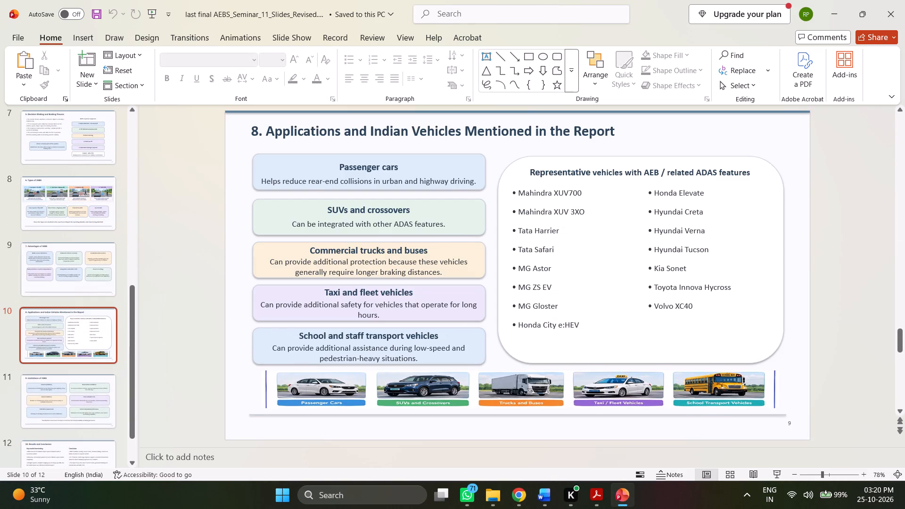
scroll(441, 294, up, 1)
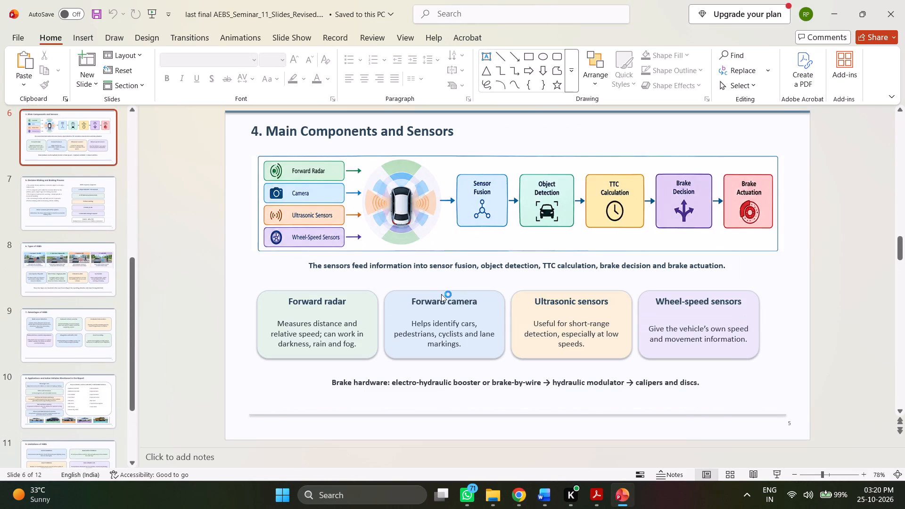
scroll(441, 294, up, 3)
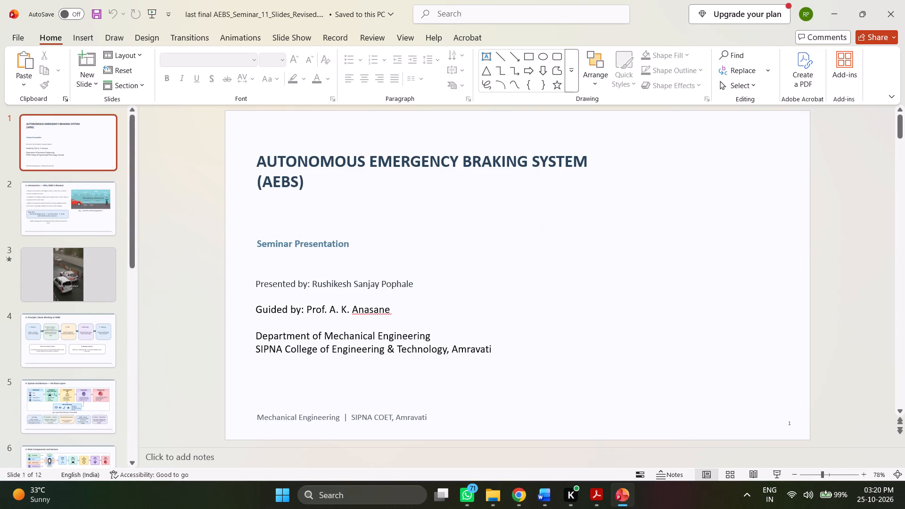
key(Down)
key(Down)
key(Down)
key(Down)
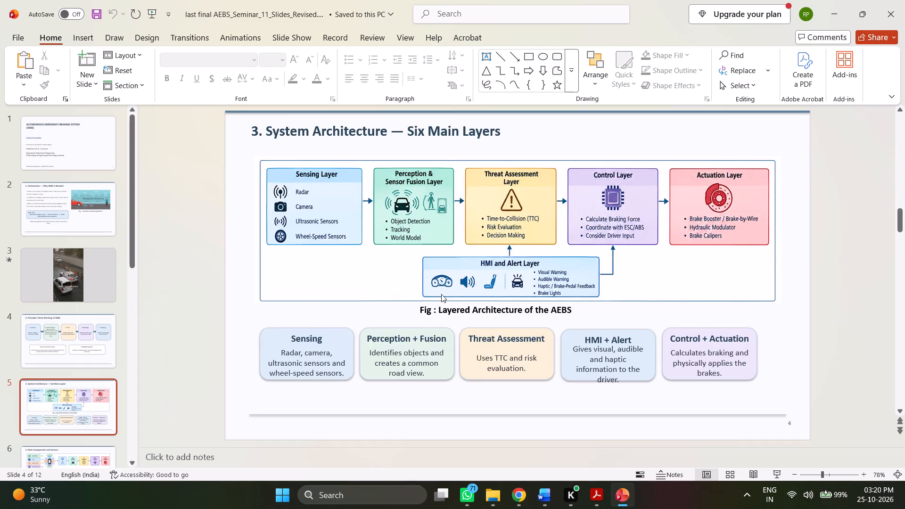
key(Down)
key(Down)
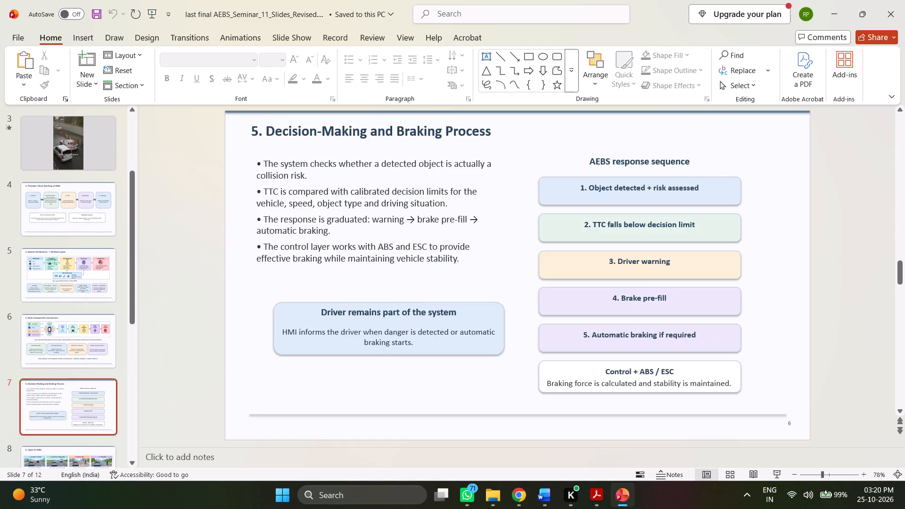
Inspect the Main Components and Sensors cards, check the slides through Types of AEBS, and return to System Architecture.
key(Up)
click(441, 294)
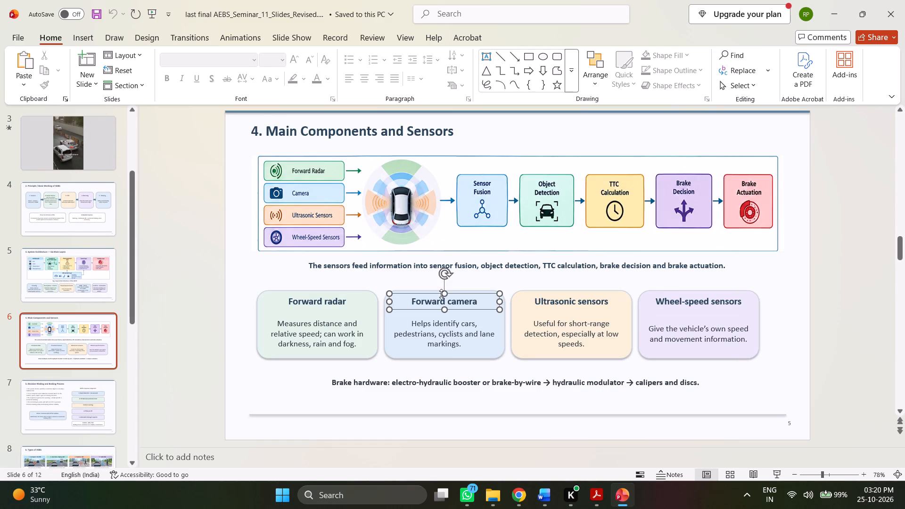
key(Down)
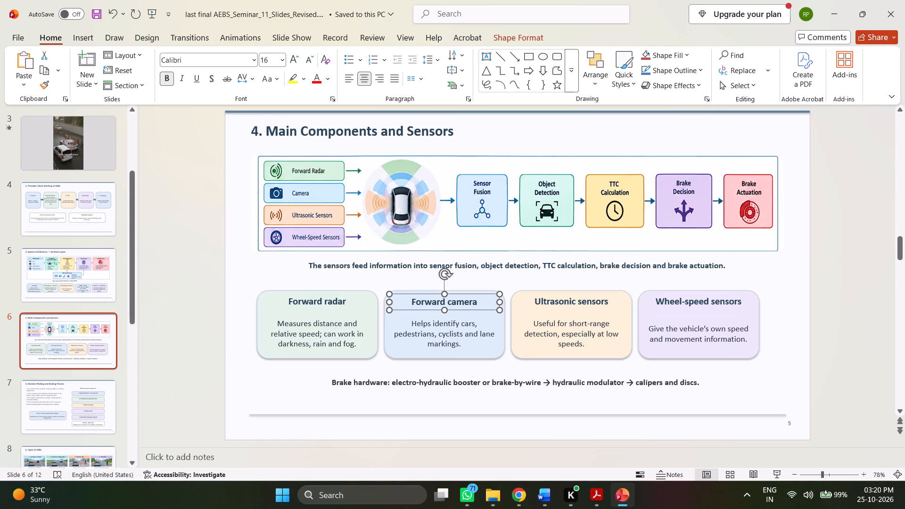
click(610, 290)
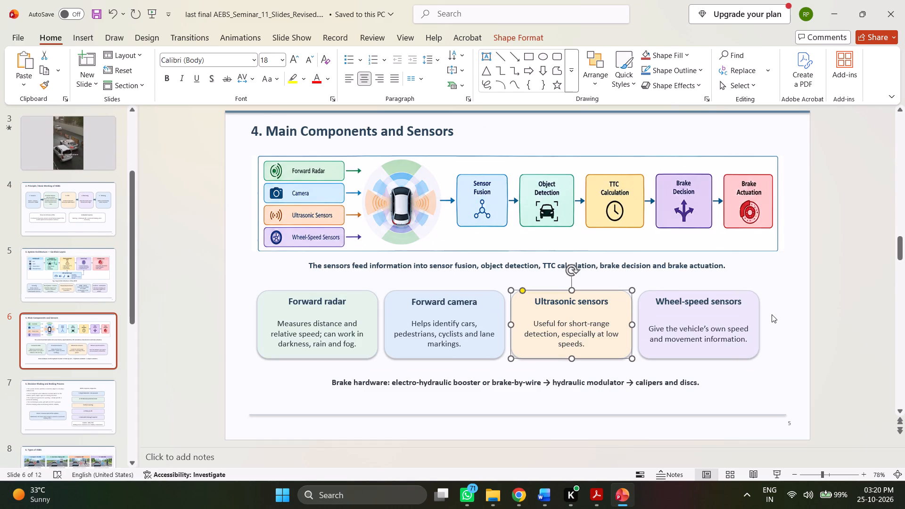
click(776, 317)
key(Down)
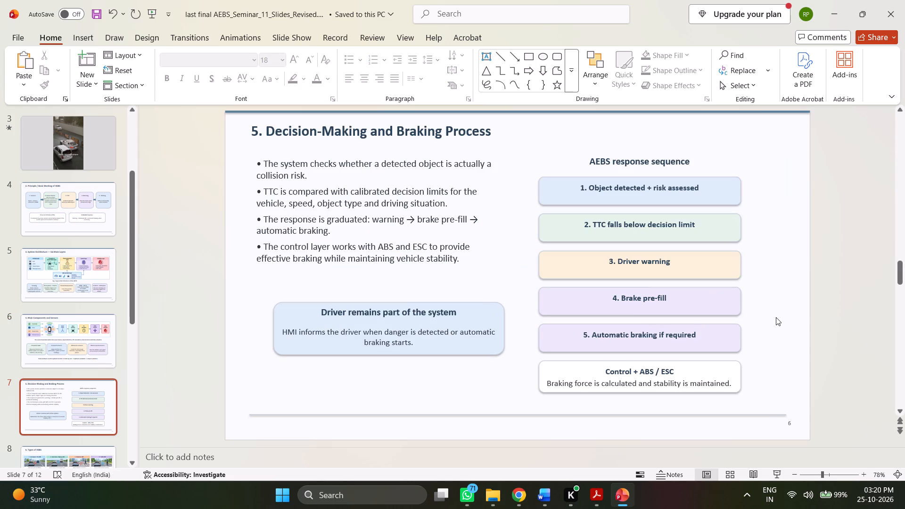
key(Down)
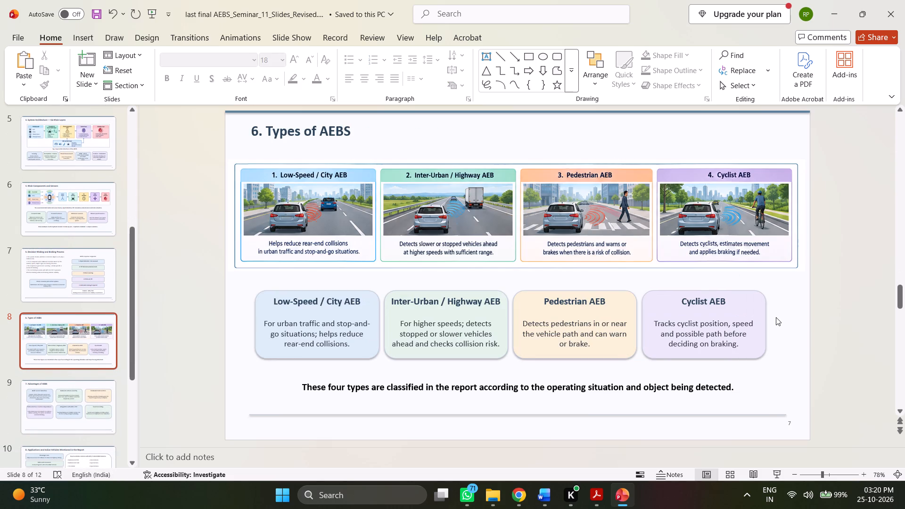
key(Down)
key(Left)
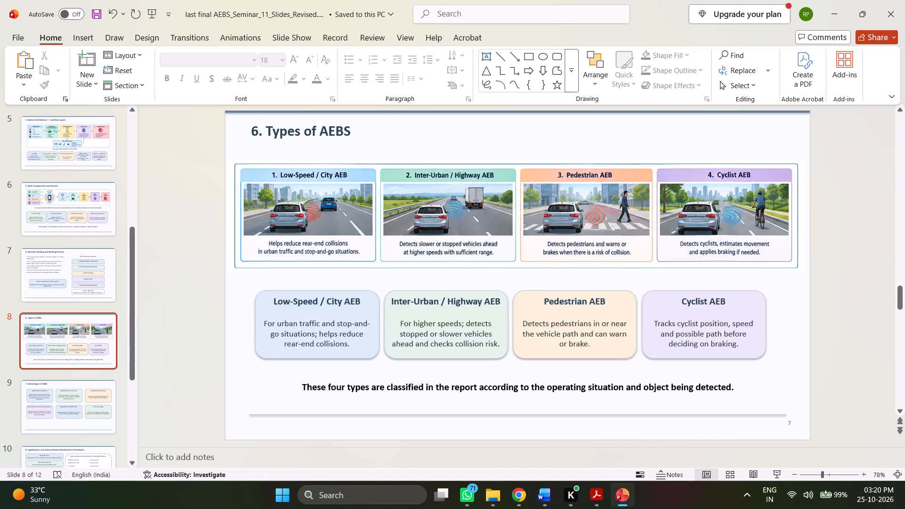
key(Left)
key(Left)
key(Left)
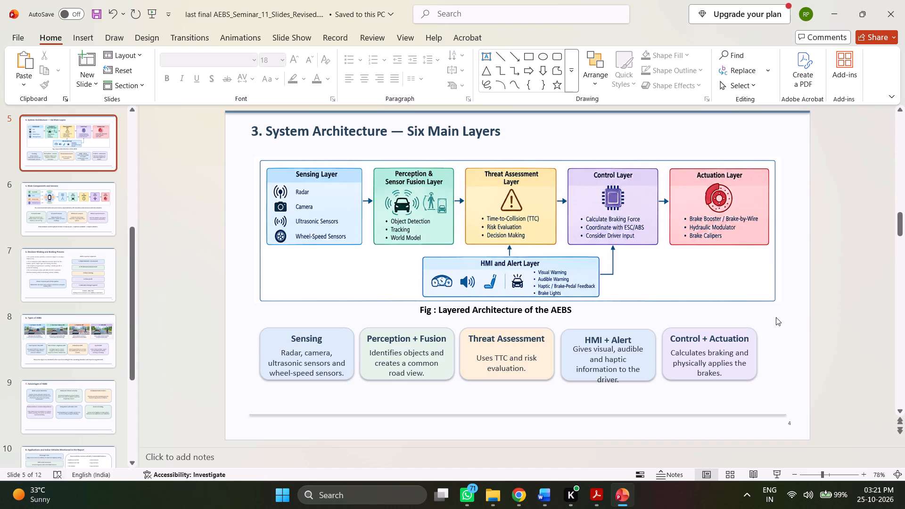
Open the HMI + Alert card's description text for editing on the System Architecture slide.
click(625, 360)
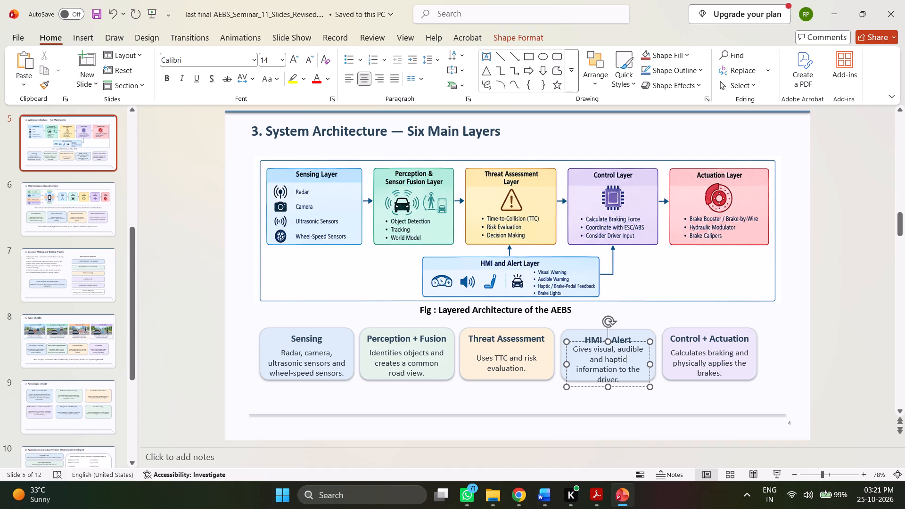
Nudge the HMI + Alert card's heading slightly upward, level with the neighbouring card headings on the System Architecture slide.
click(610, 337)
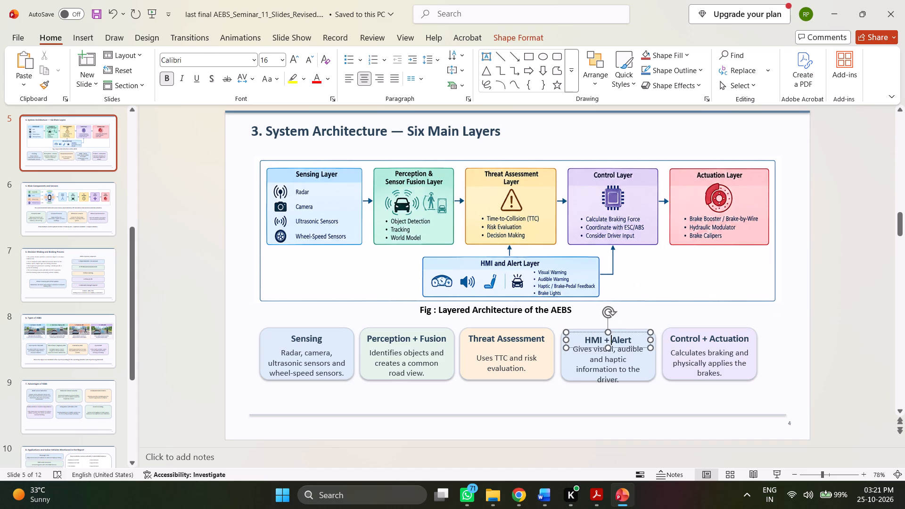
key(Up)
key(Up)
key(Up)
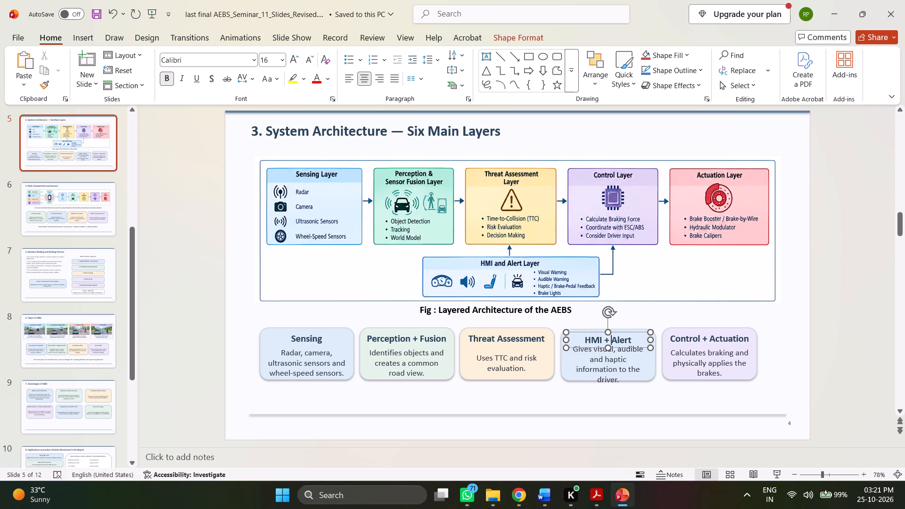
click(632, 332)
key(Up)
key(Up)
key(Up)
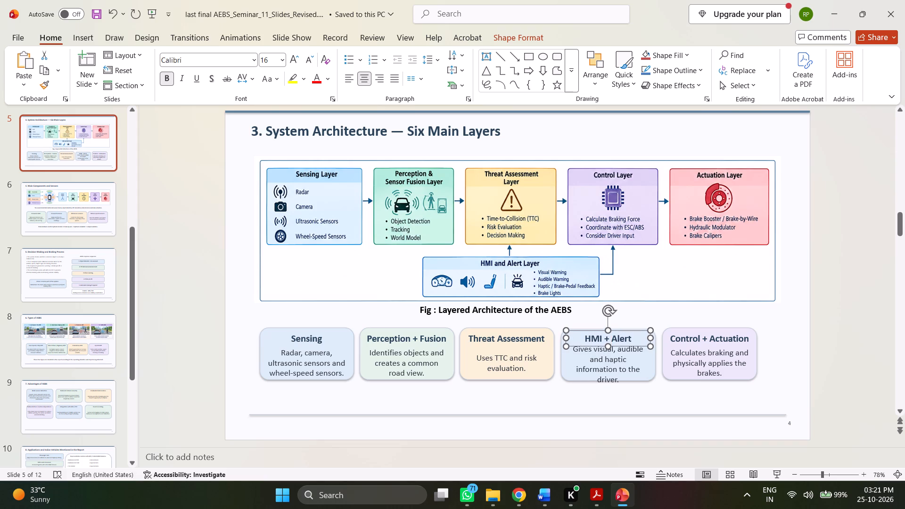
key(Up)
click(635, 359)
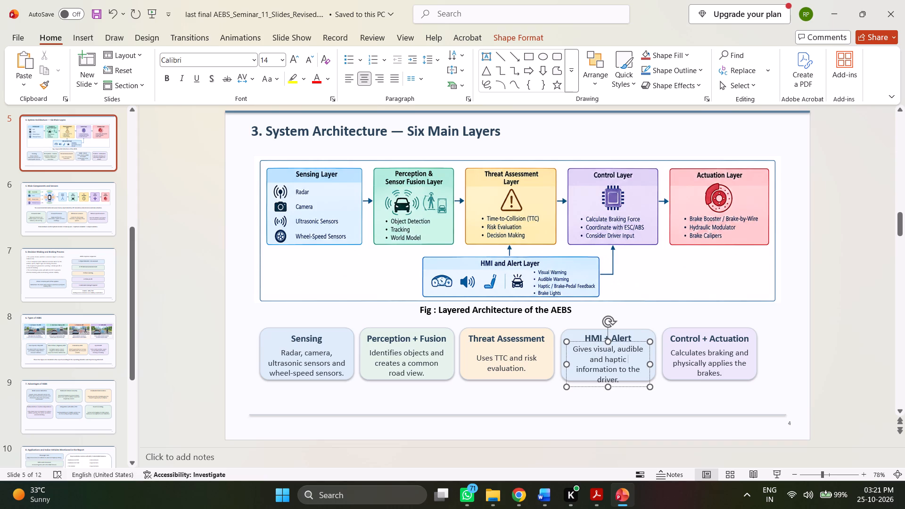